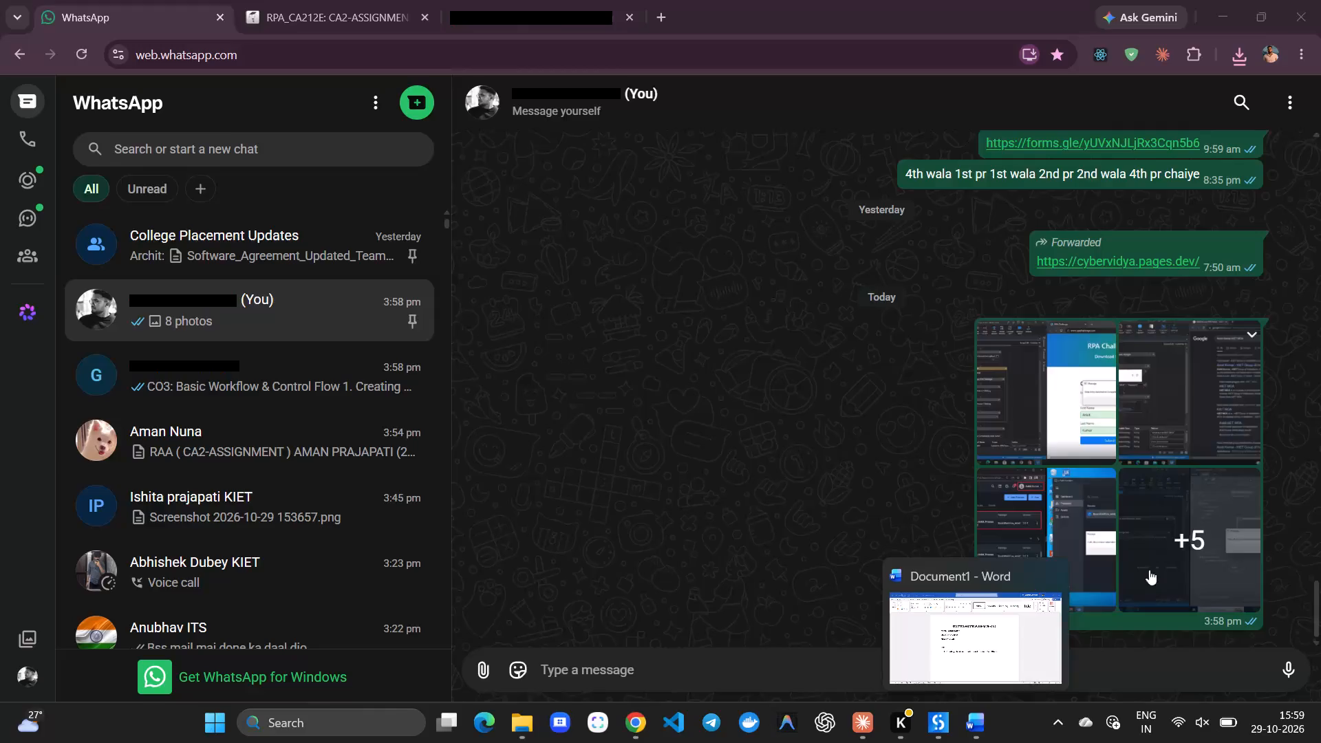
Switch to the Word document and insert the eight WhatsApp images dated 2026-10-29 from Downloads below list item 1 under CO3.
{"action": "left_click", "coordinate": [1007, 608]}
{"action": "left_click", "coordinate": [421, 494]}
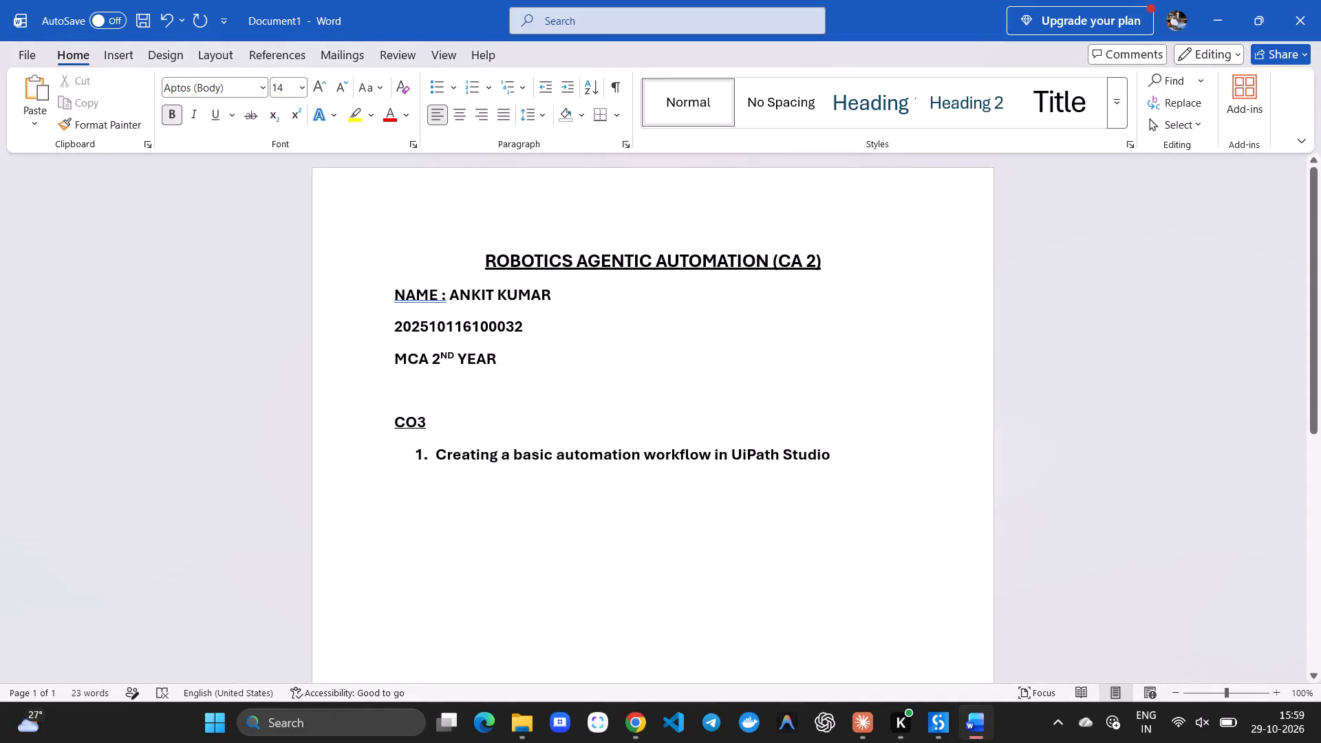
{"action": "left_click", "coordinate": [107, 61]}
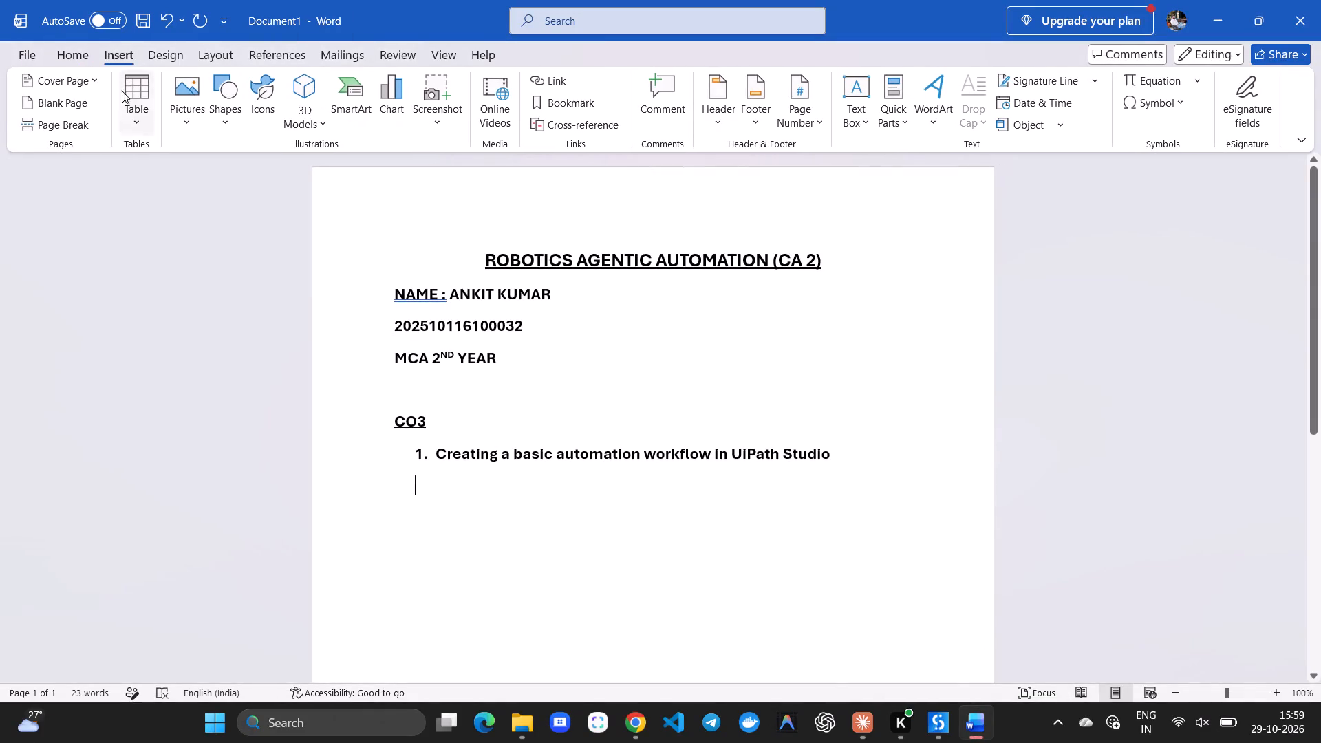
{"action": "left_click", "coordinate": [169, 107]}
{"action": "left_click", "coordinate": [194, 174]}
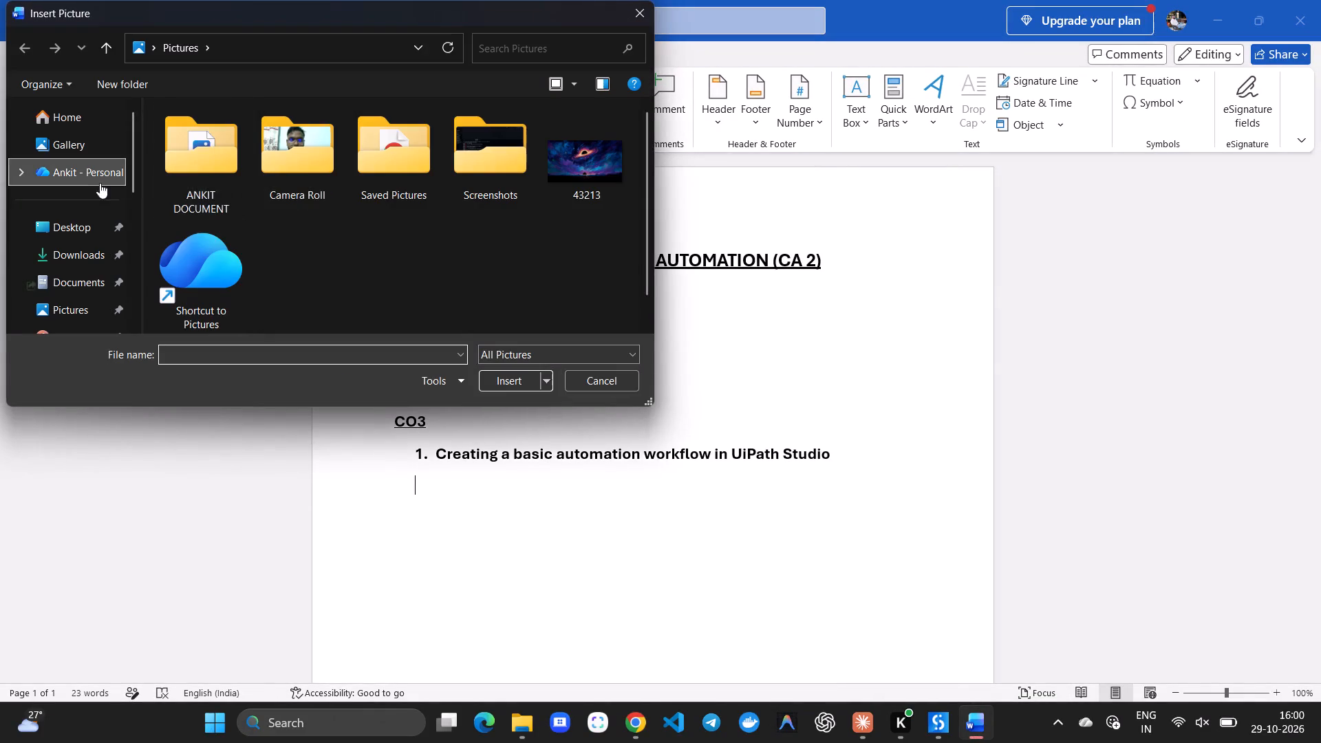
{"action": "left_click", "coordinate": [57, 235]}
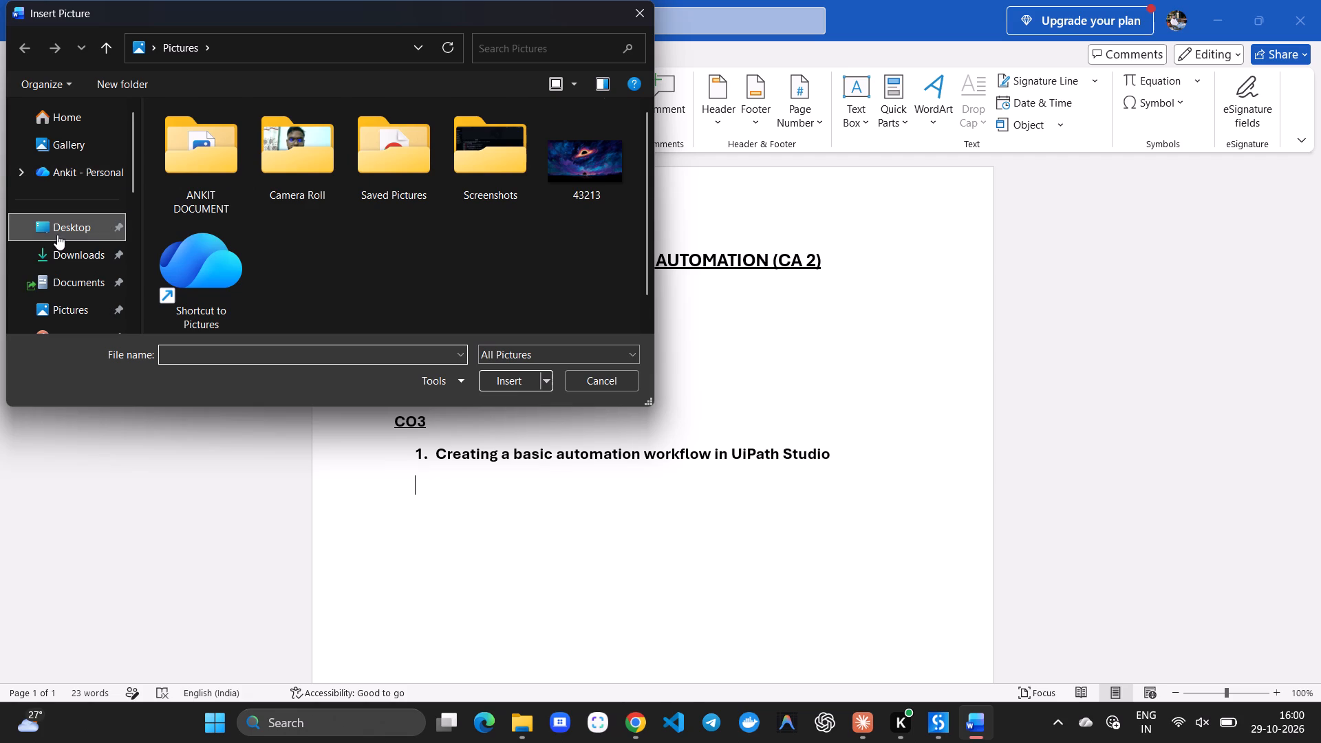
{"action": "left_click", "coordinate": [65, 249]}
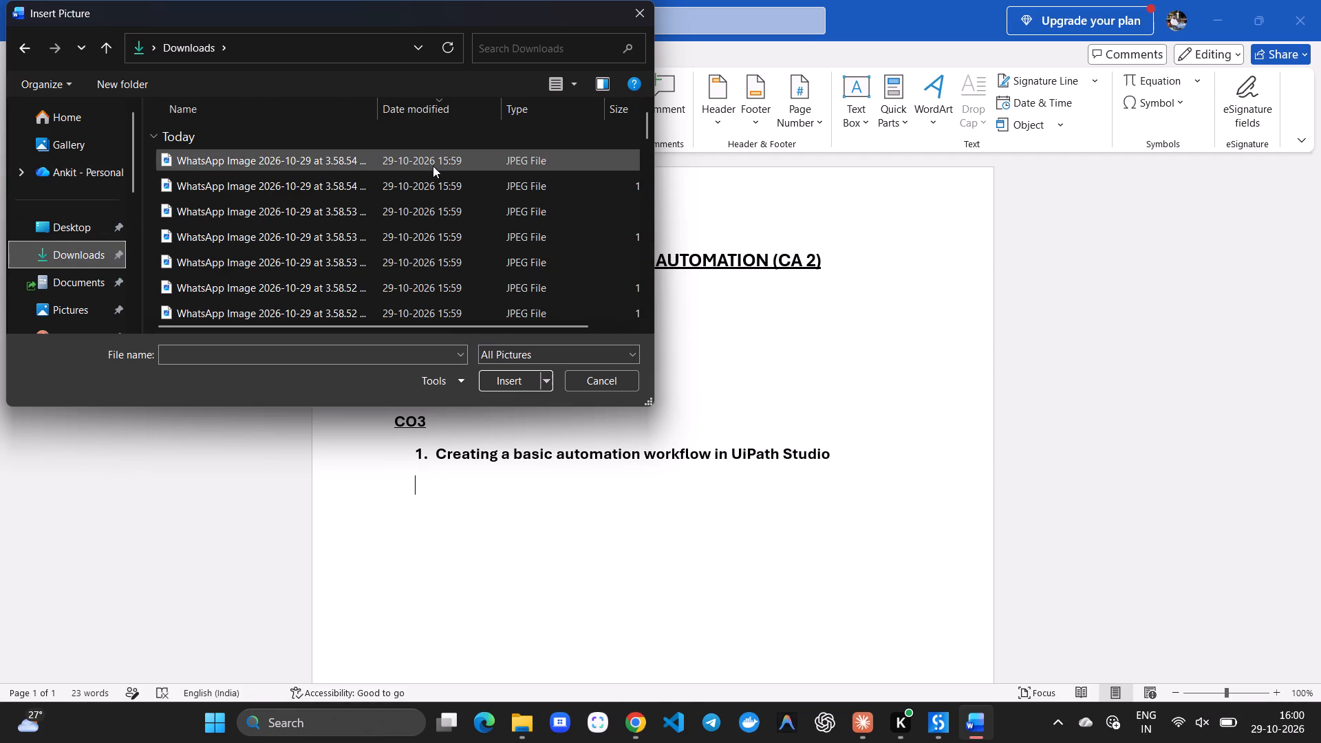
{"action": "left_click_drag", "start_coordinate": [148, 160], "coordinate": [285, 220]}
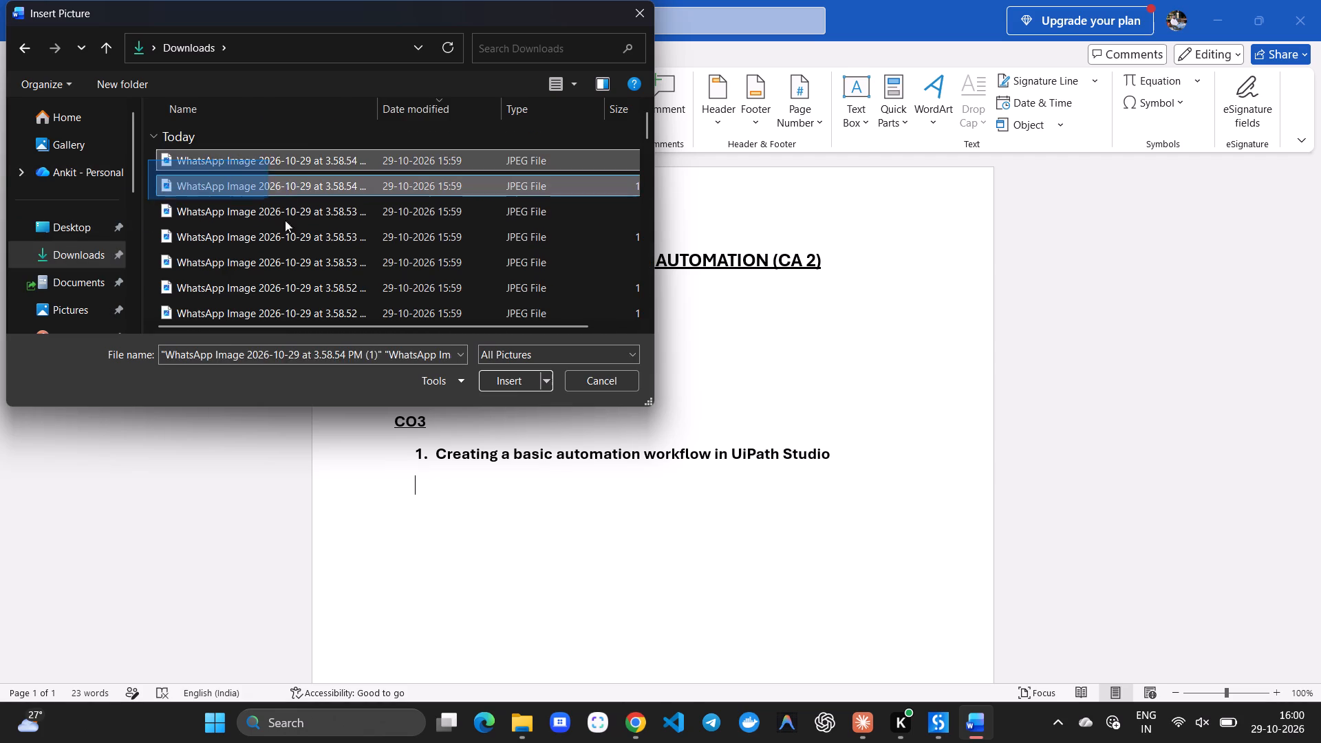
{"action": "left_click_drag", "start_coordinate": [285, 220], "coordinate": [311, 196]}
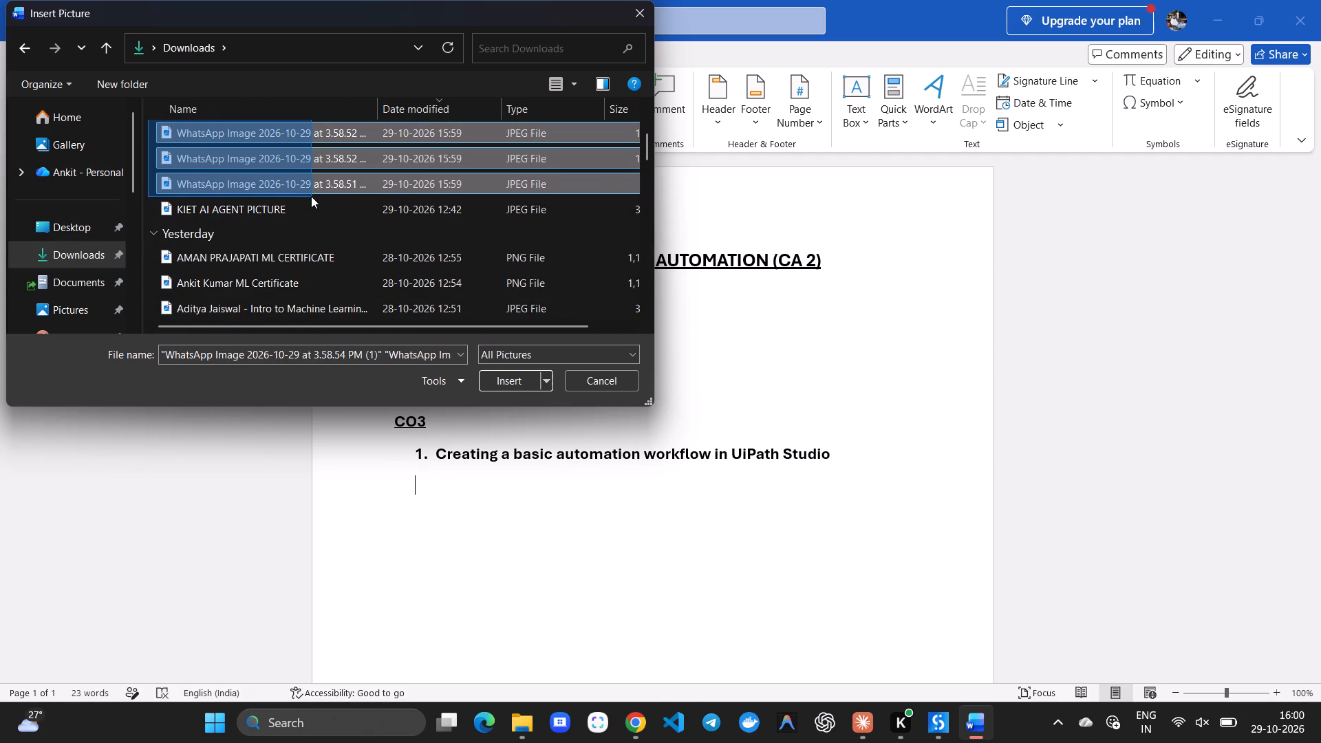
{"action": "left_click_drag", "start_coordinate": [311, 196], "coordinate": [310, 187]}
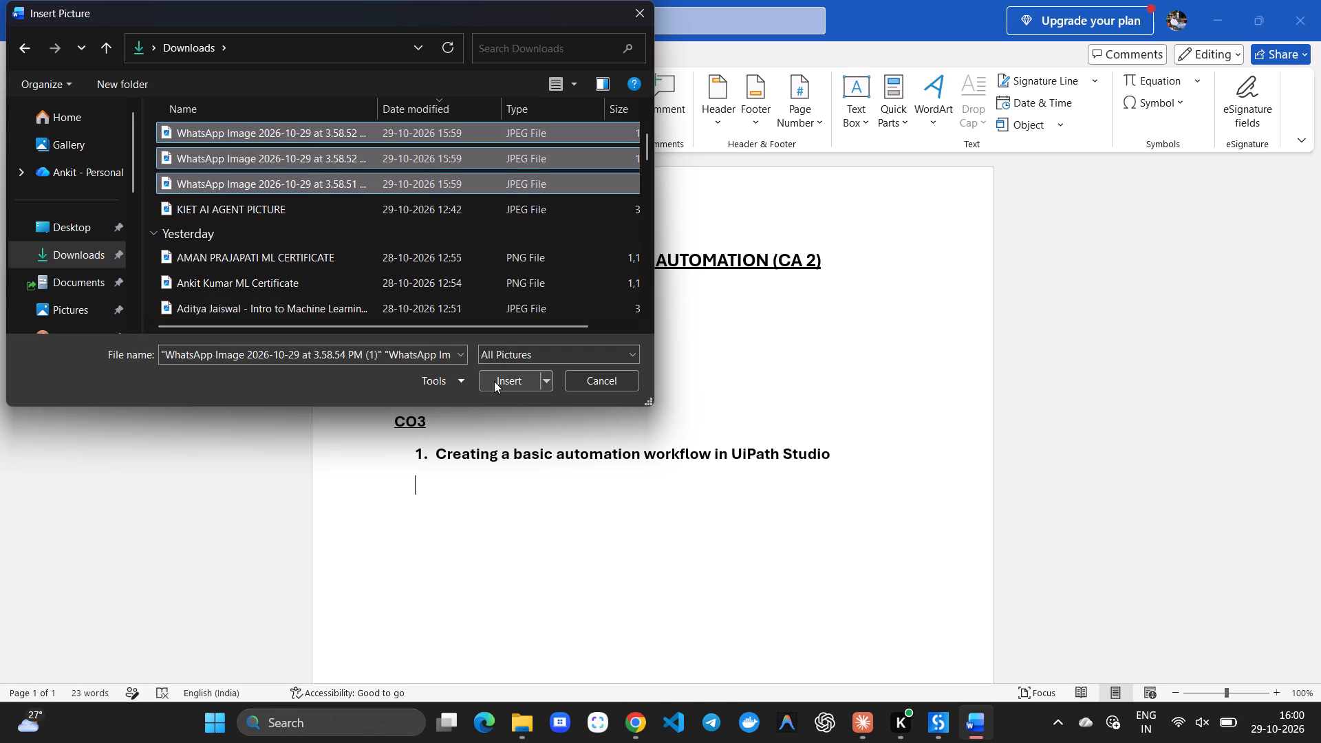
{"action": "left_click", "coordinate": [494, 381]}
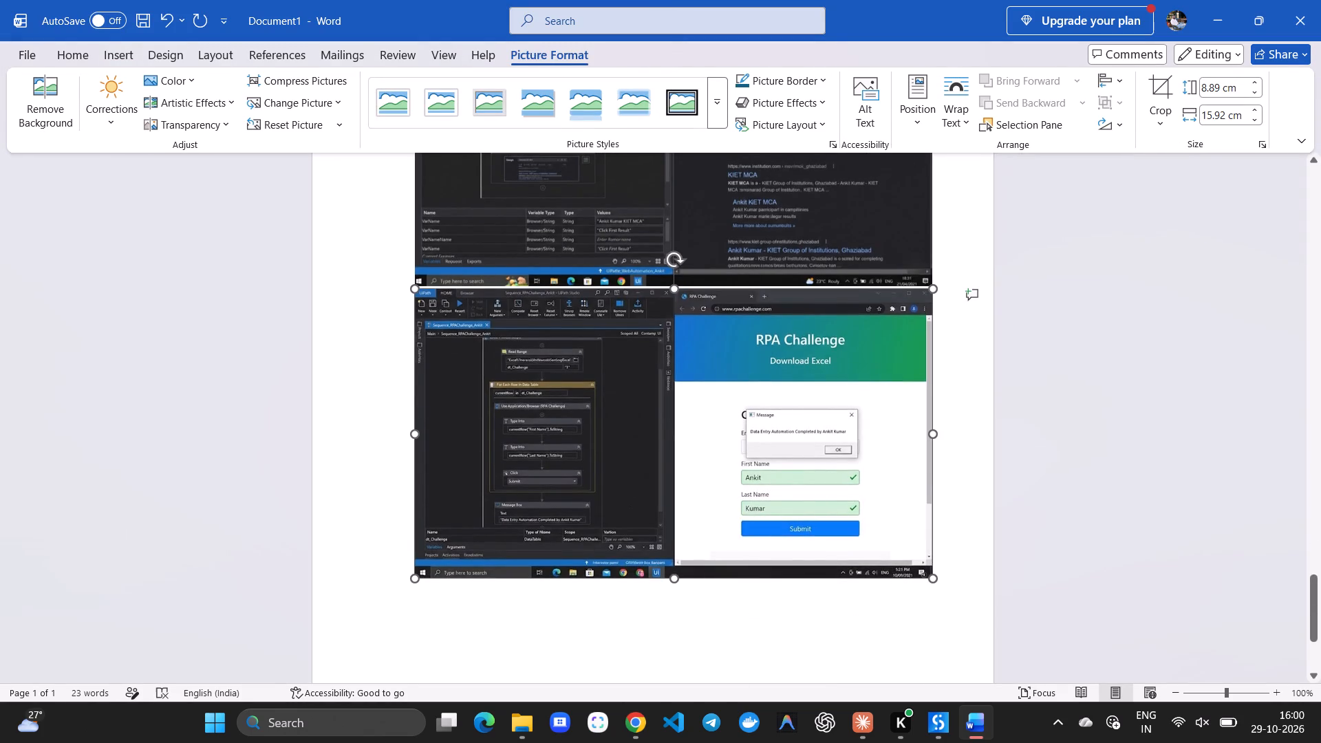
Review the inserted screenshots from the last page back to the CO3 heading on the first page.
{"action": "left_click", "coordinate": [1069, 408]}
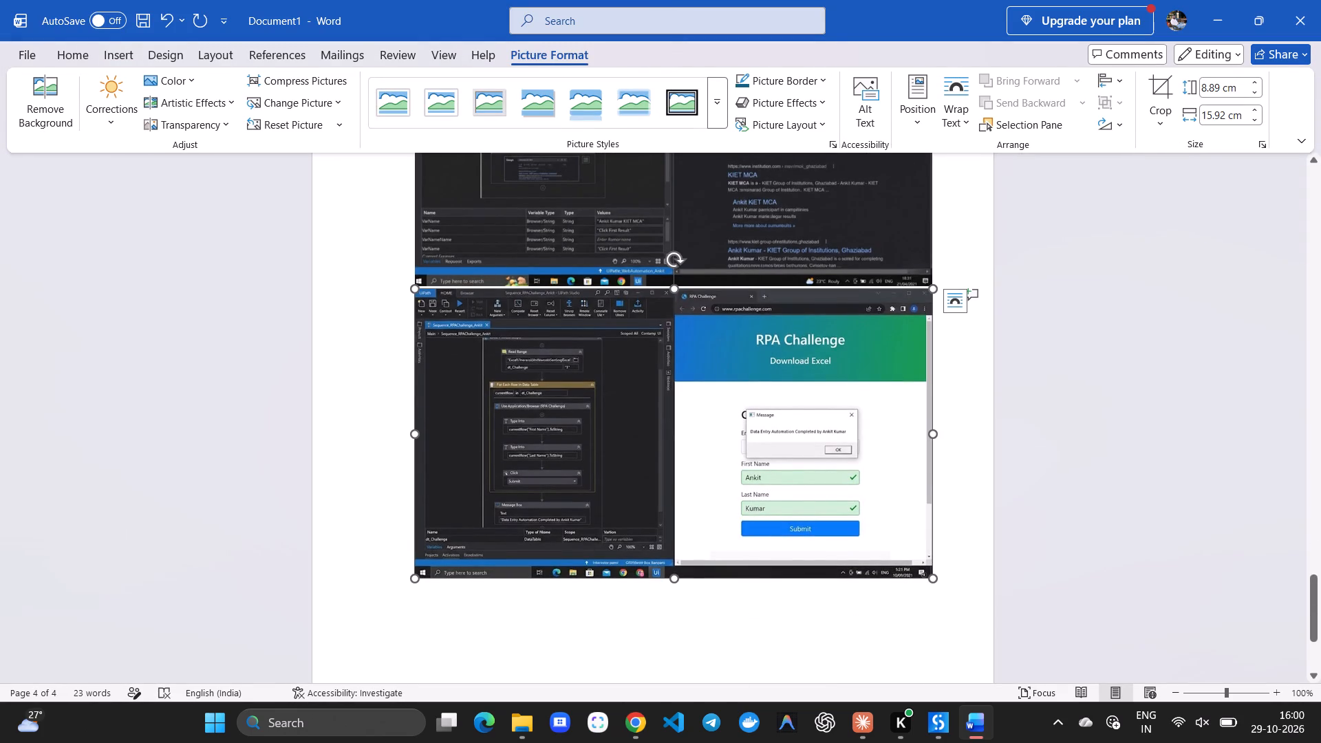
{"action": "scroll", "coordinate": [785, 367], "scroll_direction": "up", "scroll_amount": 8}
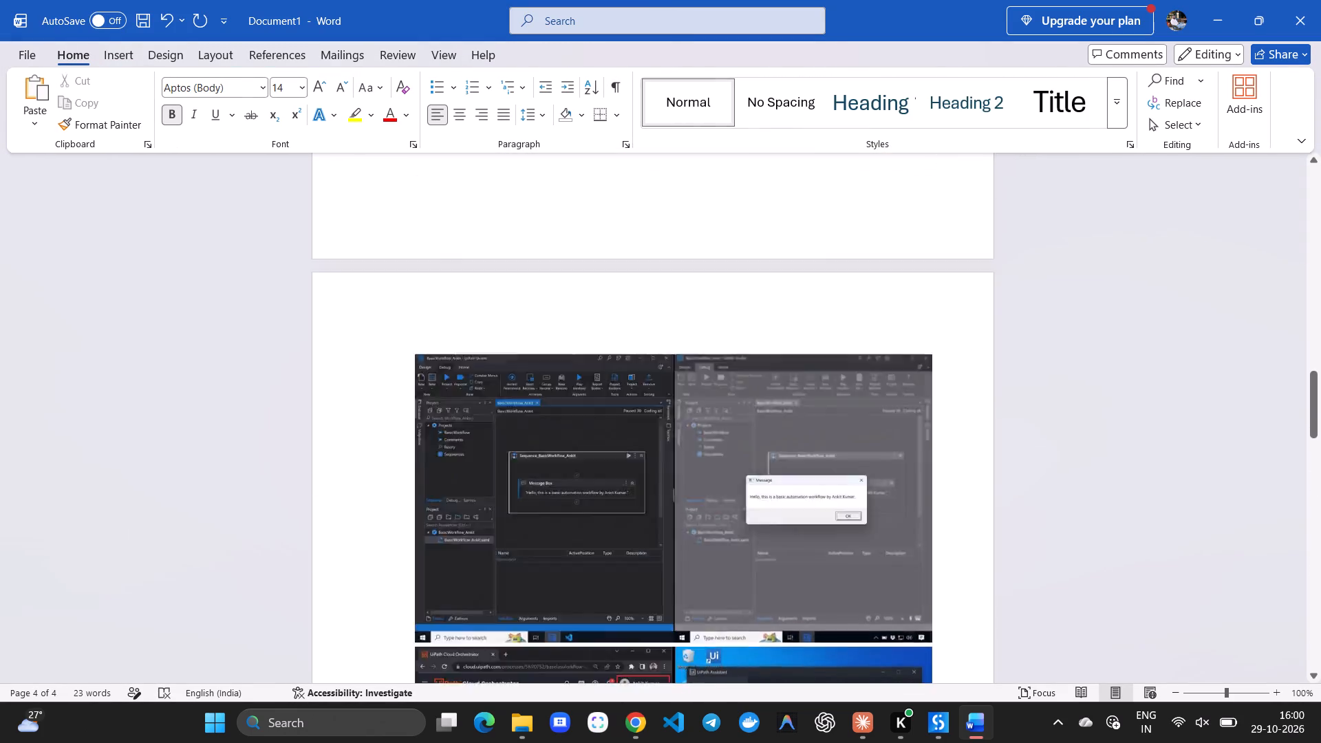
{"action": "scroll", "coordinate": [785, 367], "scroll_direction": "up", "scroll_amount": 6}
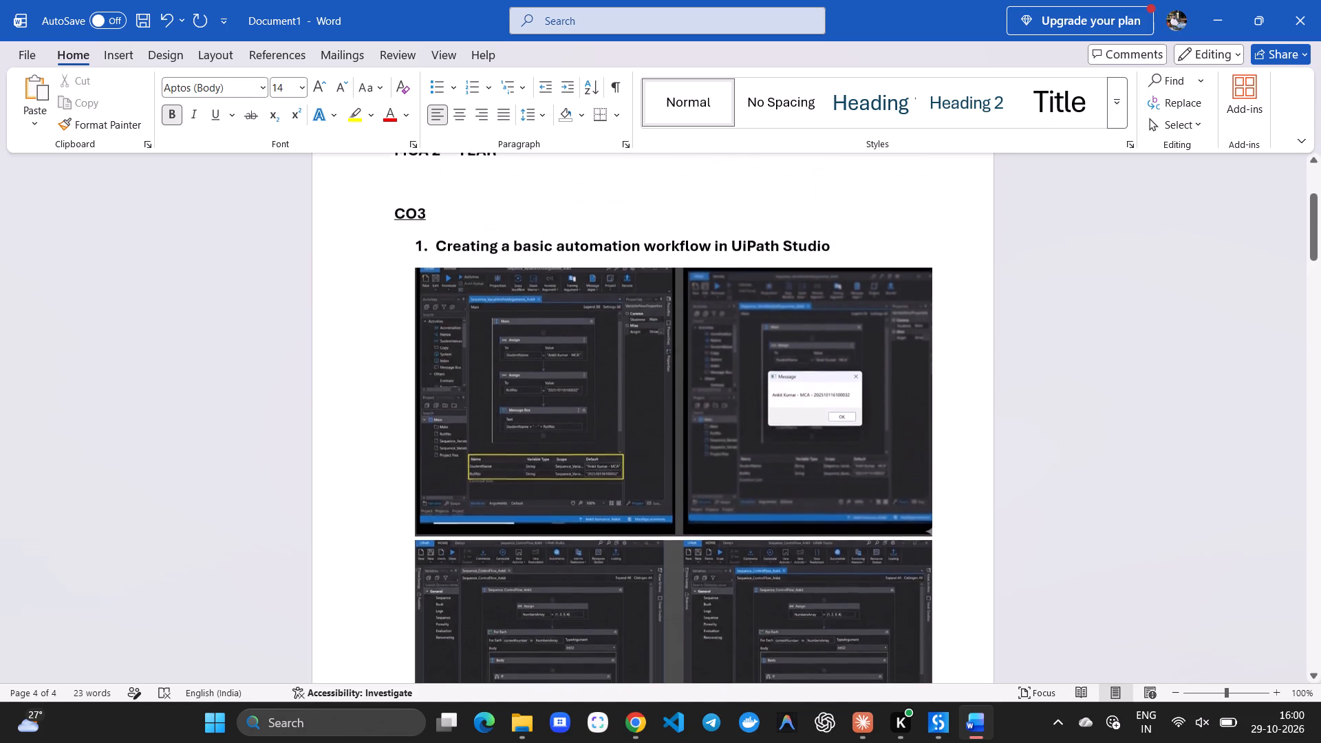
{"action": "scroll", "coordinate": [785, 367], "scroll_direction": "up", "scroll_amount": 1}
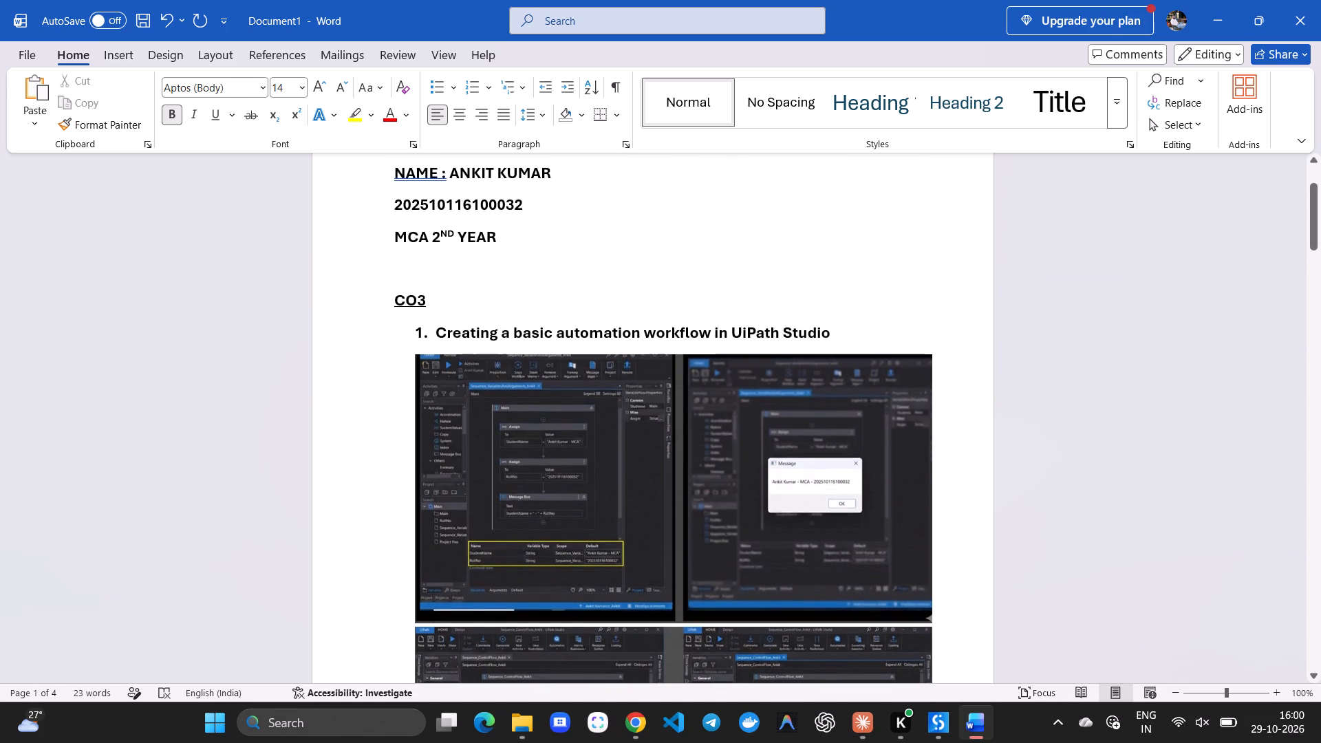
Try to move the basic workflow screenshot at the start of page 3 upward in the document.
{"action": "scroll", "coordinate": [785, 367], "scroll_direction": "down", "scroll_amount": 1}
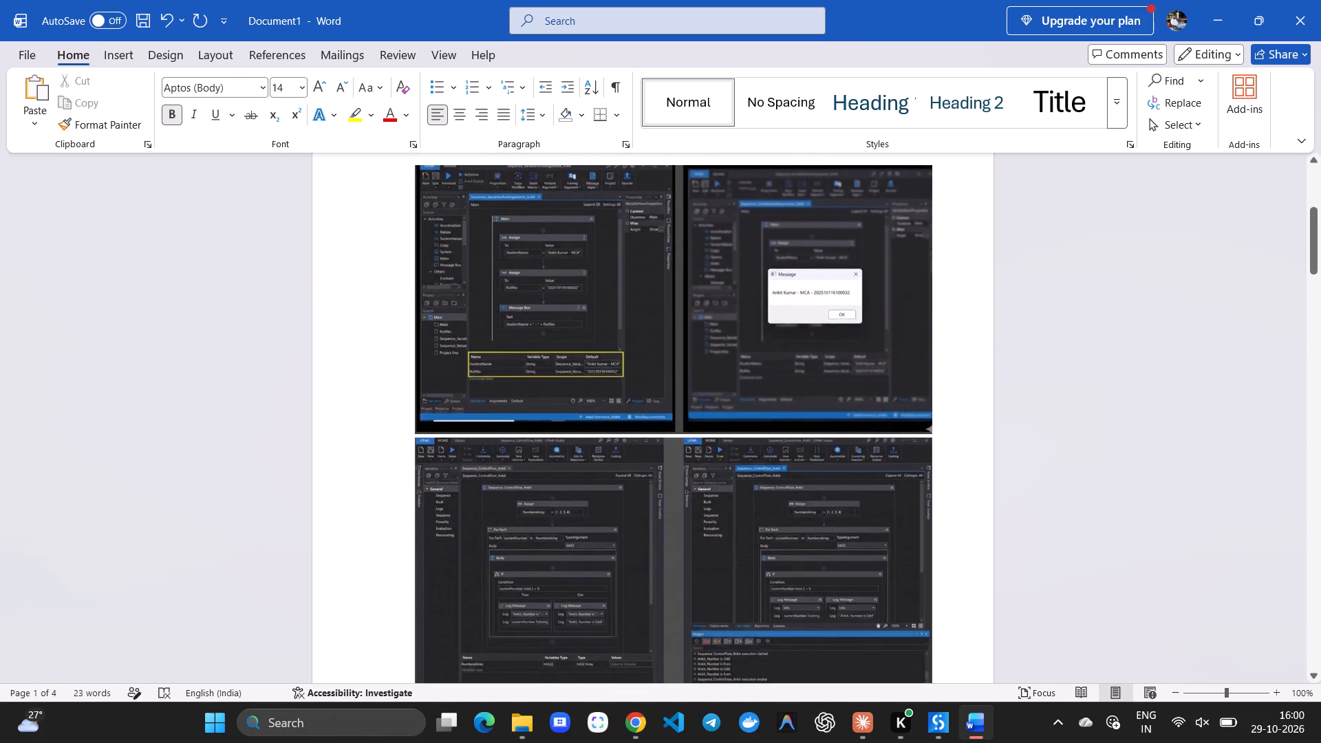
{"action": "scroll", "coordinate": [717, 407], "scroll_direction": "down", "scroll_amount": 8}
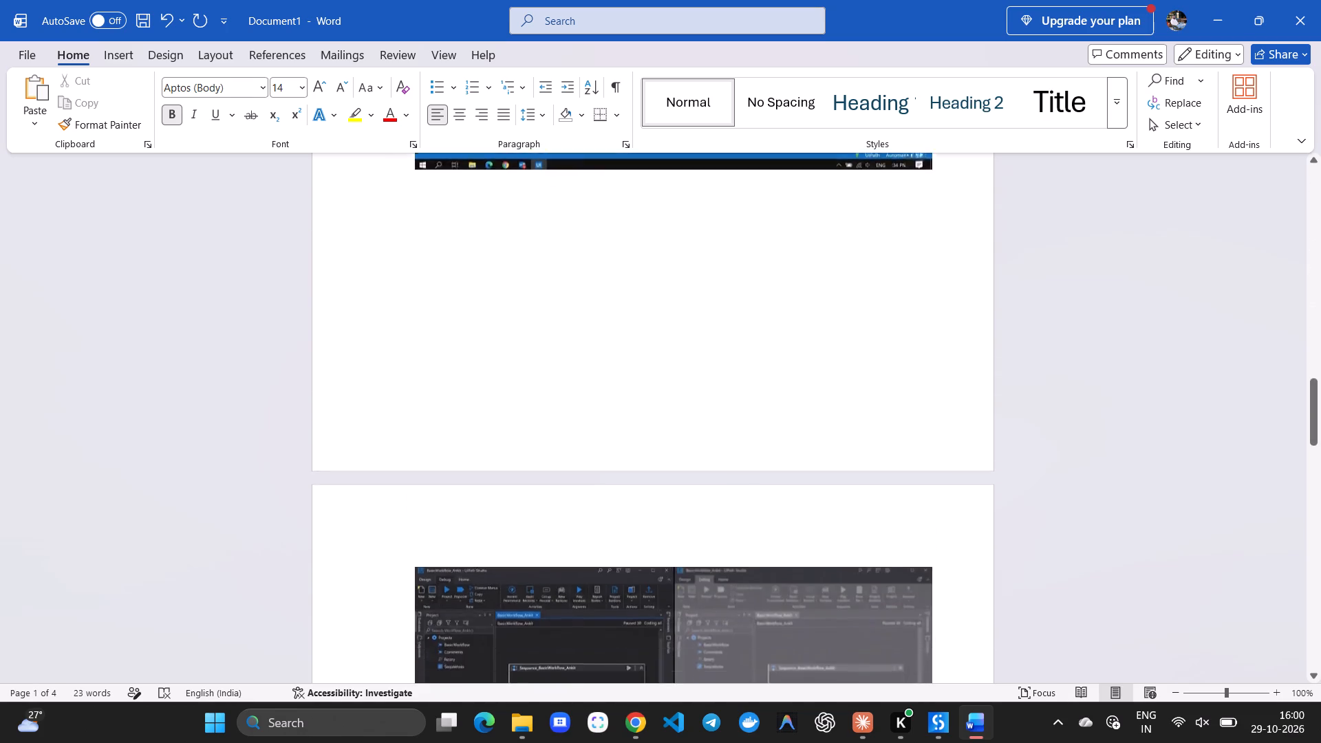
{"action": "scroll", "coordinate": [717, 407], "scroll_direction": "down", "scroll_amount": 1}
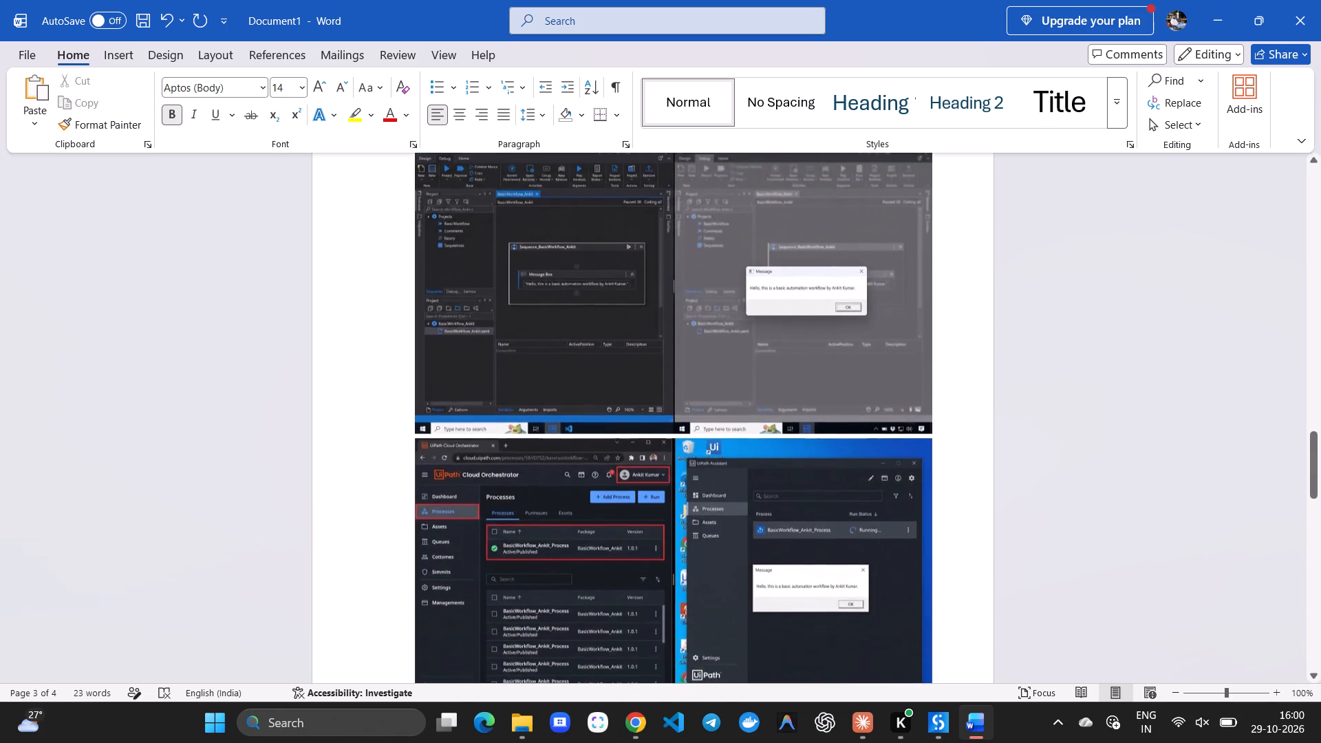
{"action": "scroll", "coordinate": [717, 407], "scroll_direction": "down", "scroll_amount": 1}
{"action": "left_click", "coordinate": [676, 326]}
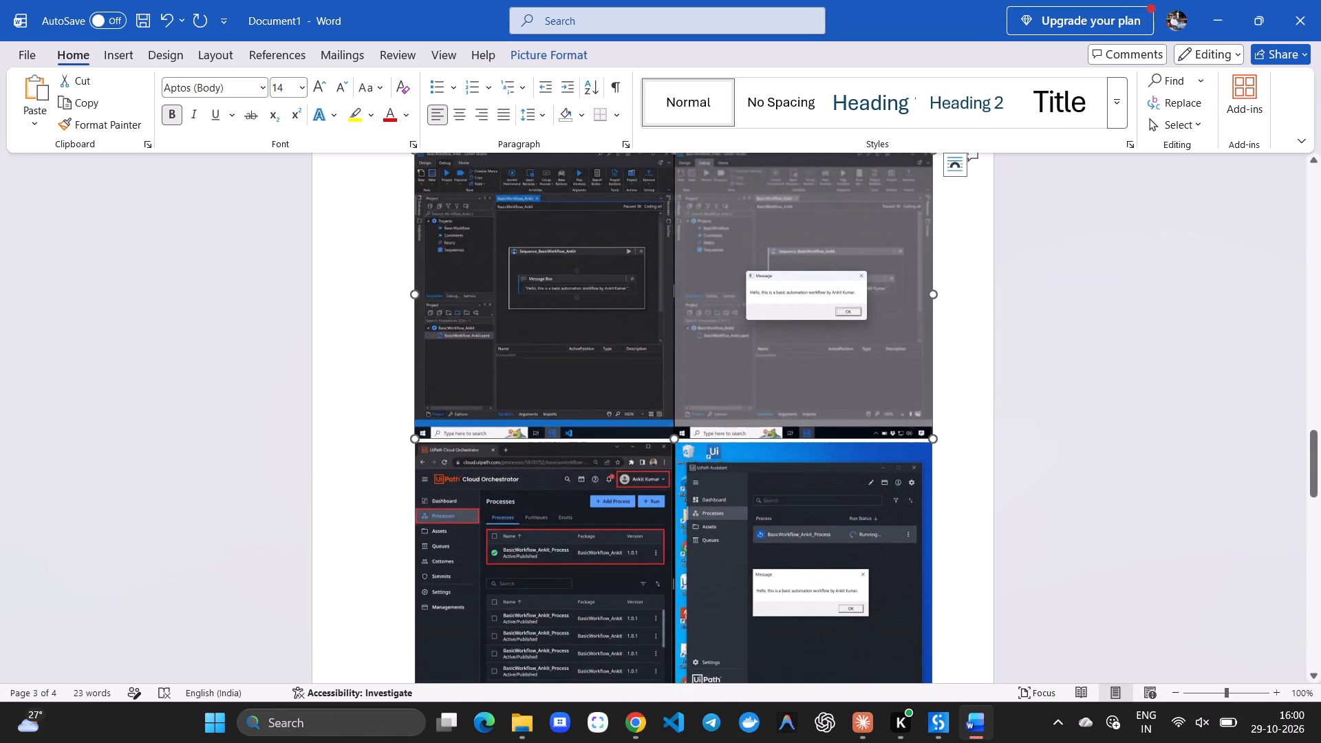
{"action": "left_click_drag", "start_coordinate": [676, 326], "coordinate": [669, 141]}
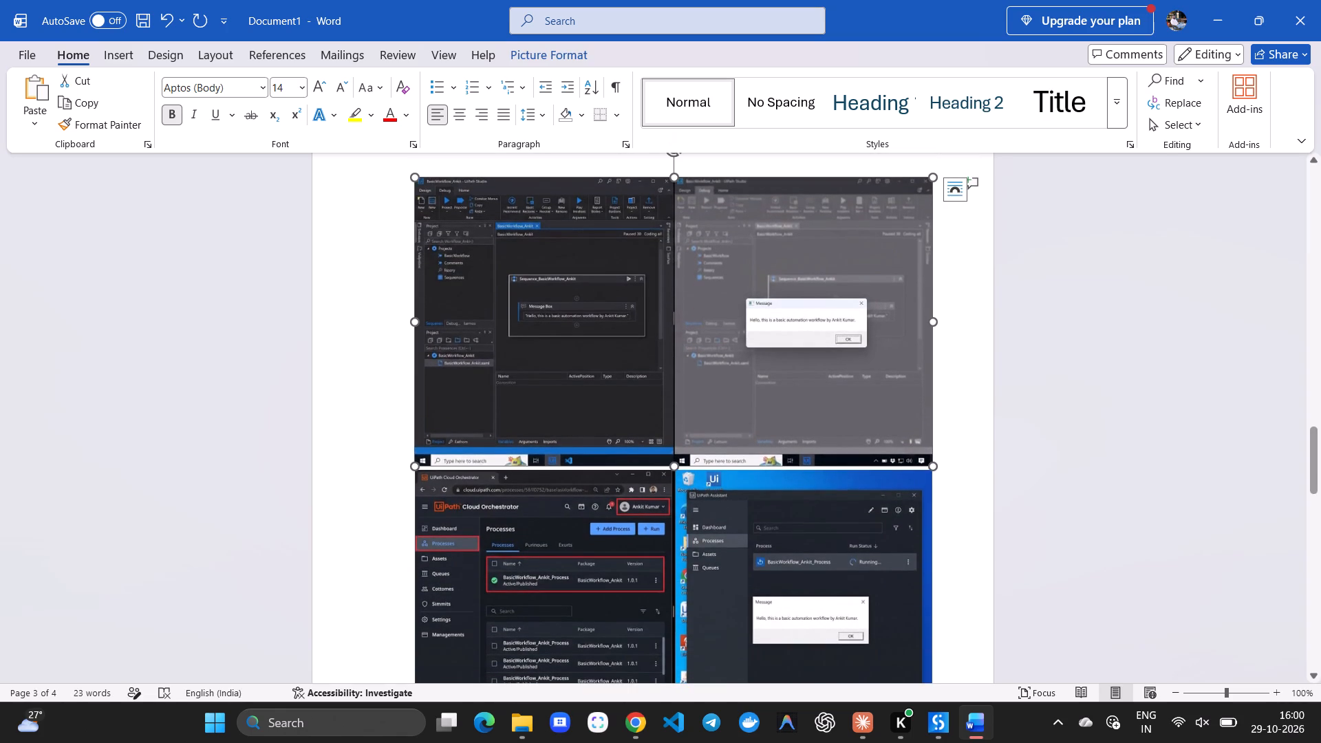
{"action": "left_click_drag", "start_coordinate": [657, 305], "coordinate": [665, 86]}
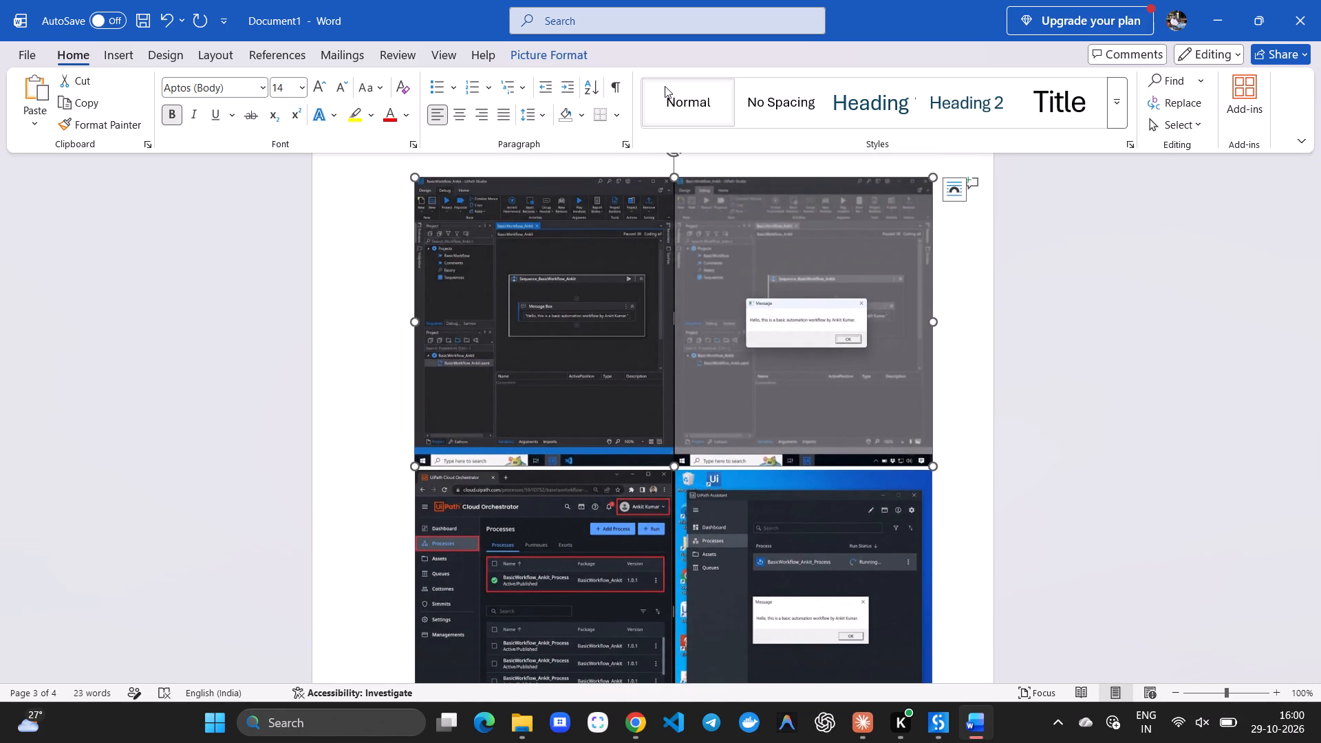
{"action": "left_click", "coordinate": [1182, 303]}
Move the basic workflow screenshot from page 3 to the blank space at the end of page 2.
{"action": "scroll", "coordinate": [1031, 353], "scroll_direction": "up", "scroll_amount": 6}
{"action": "scroll", "coordinate": [1031, 353], "scroll_direction": "down", "scroll_amount": 3}
{"action": "scroll", "coordinate": [1031, 353], "scroll_direction": "left", "scroll_amount": 1}
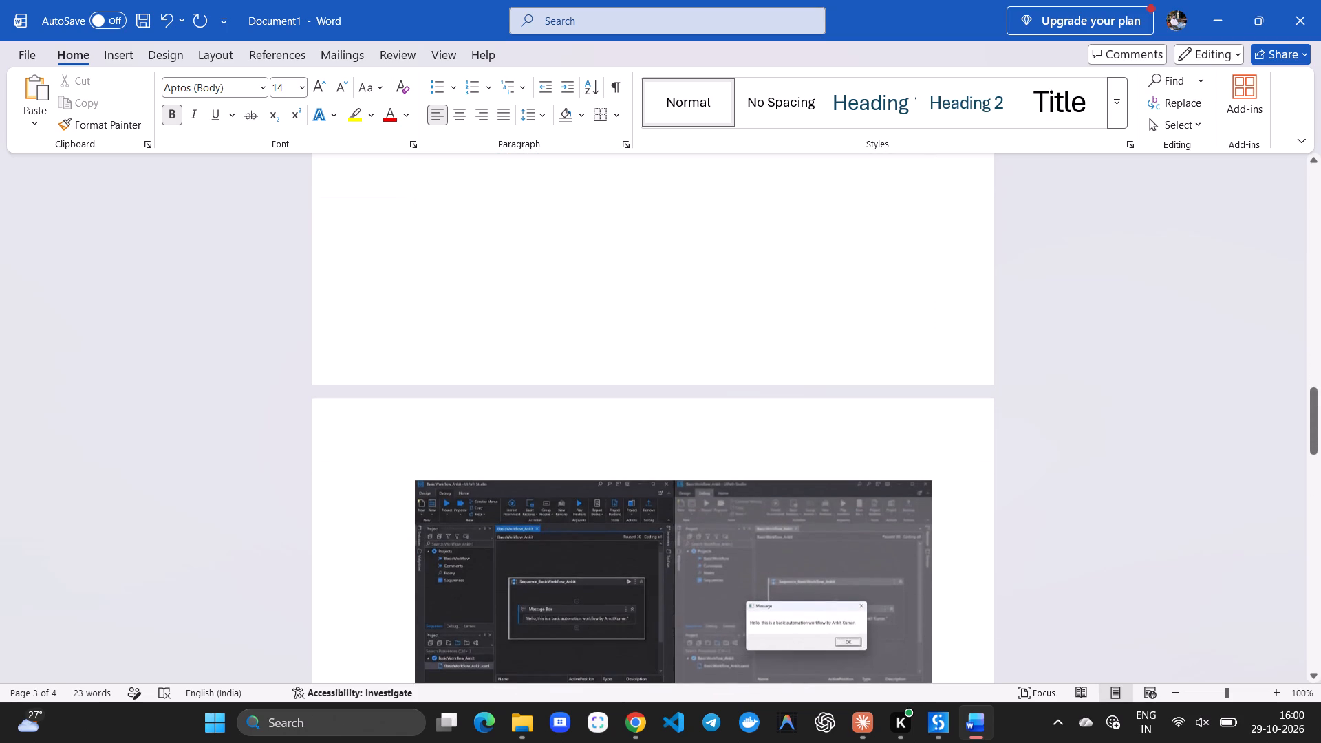
{"action": "scroll", "coordinate": [1031, 353], "scroll_direction": "left", "scroll_amount": 1}
{"action": "left_click", "coordinate": [653, 517]}
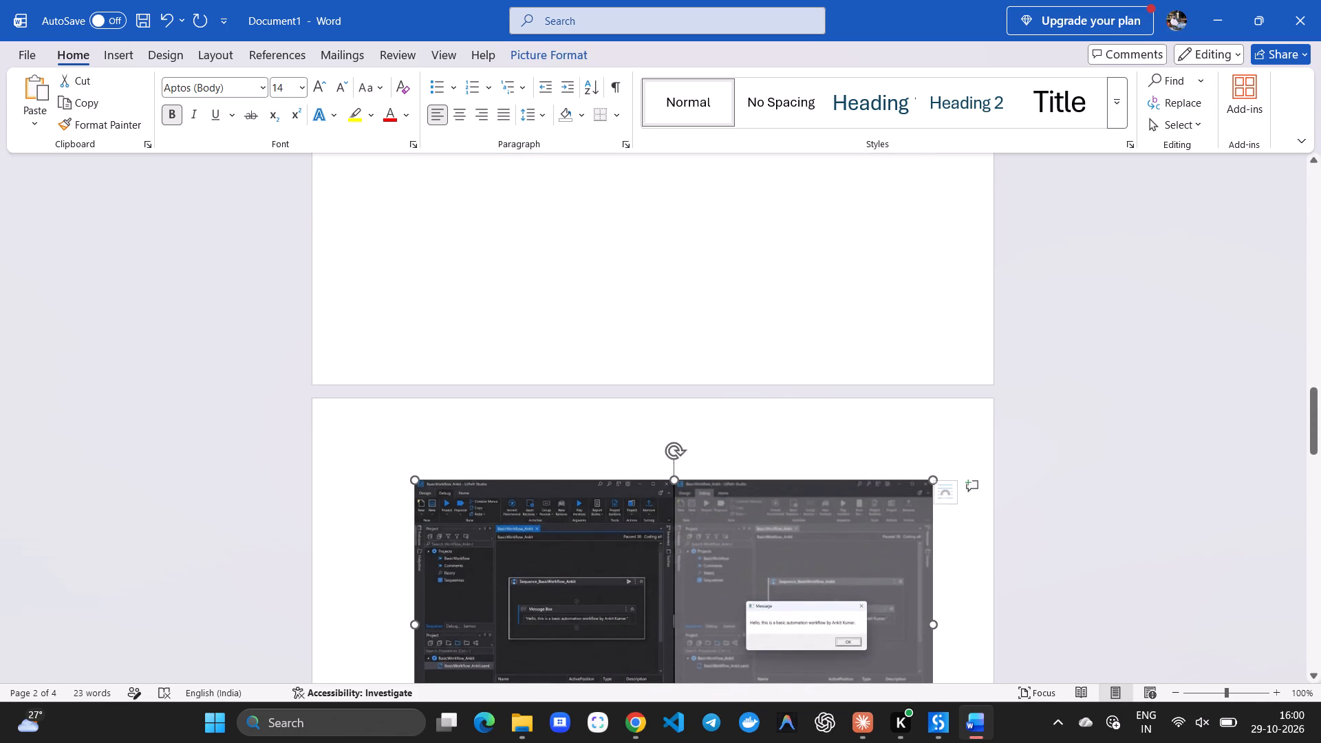
{"action": "left_click_drag", "start_coordinate": [574, 478], "coordinate": [573, 367]}
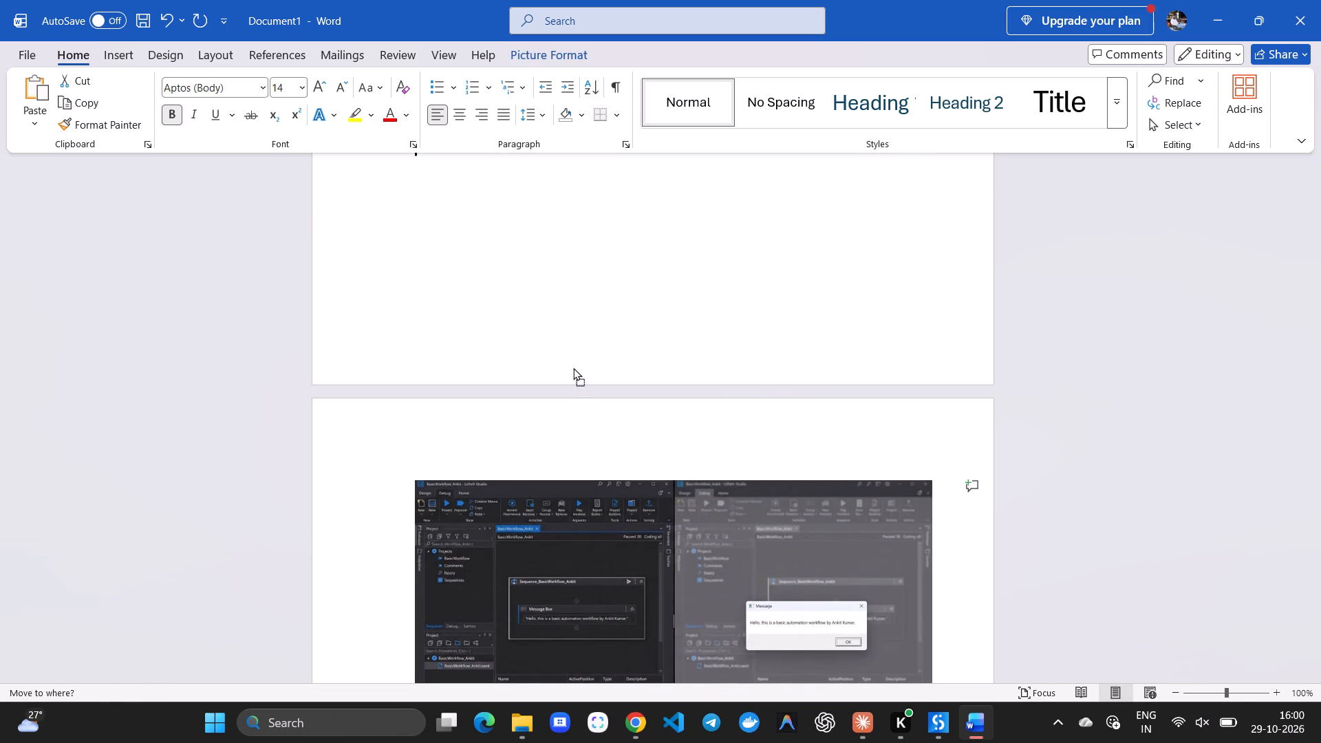
{"action": "left_click_drag", "start_coordinate": [573, 367], "coordinate": [610, 241]}
Move the basic workflow screenshot from page 2 to directly beneath heading 1, "Creating a basic automation workflow in UiPath Studio".
{"action": "scroll", "coordinate": [621, 361], "scroll_direction": "up", "scroll_amount": 3}
{"action": "scroll", "coordinate": [621, 361], "scroll_direction": "down", "scroll_amount": 1}
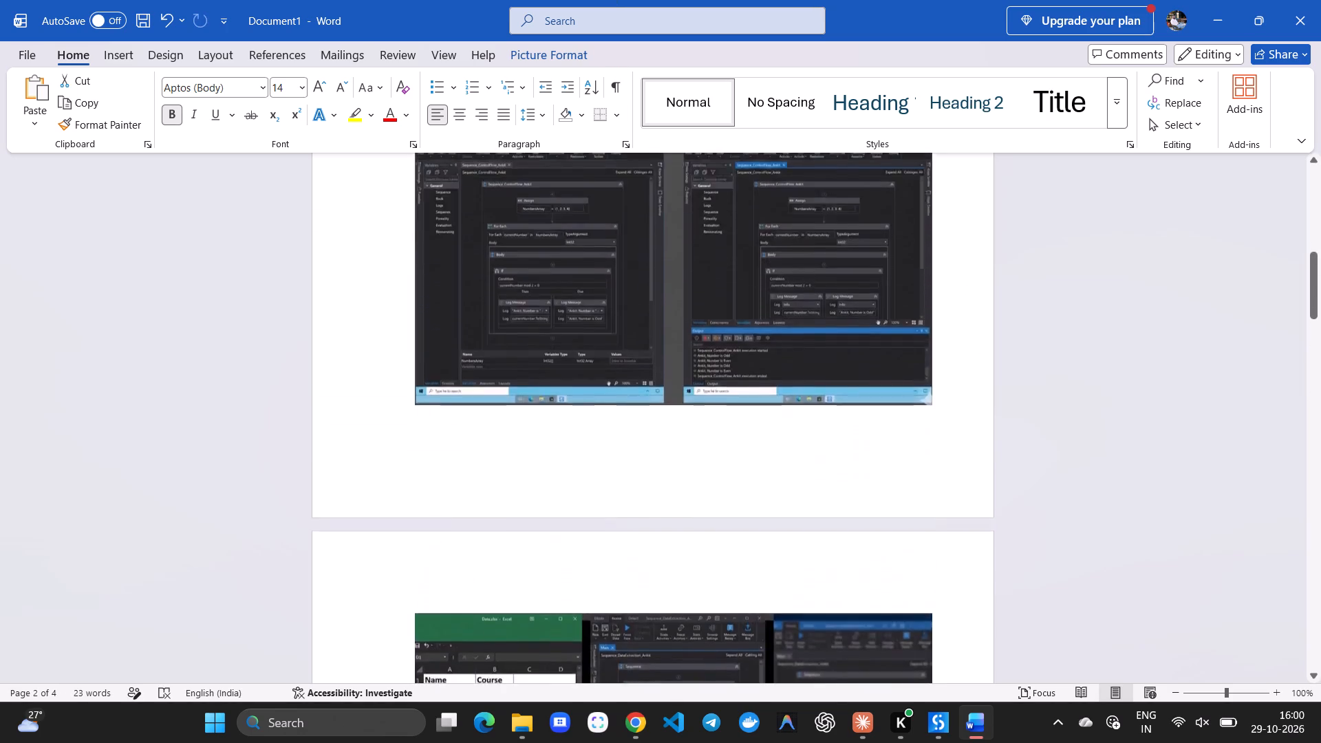
{"action": "scroll", "coordinate": [621, 361], "scroll_direction": "down", "scroll_amount": 1}
{"action": "left_click_drag", "start_coordinate": [577, 264], "coordinate": [580, 214]}
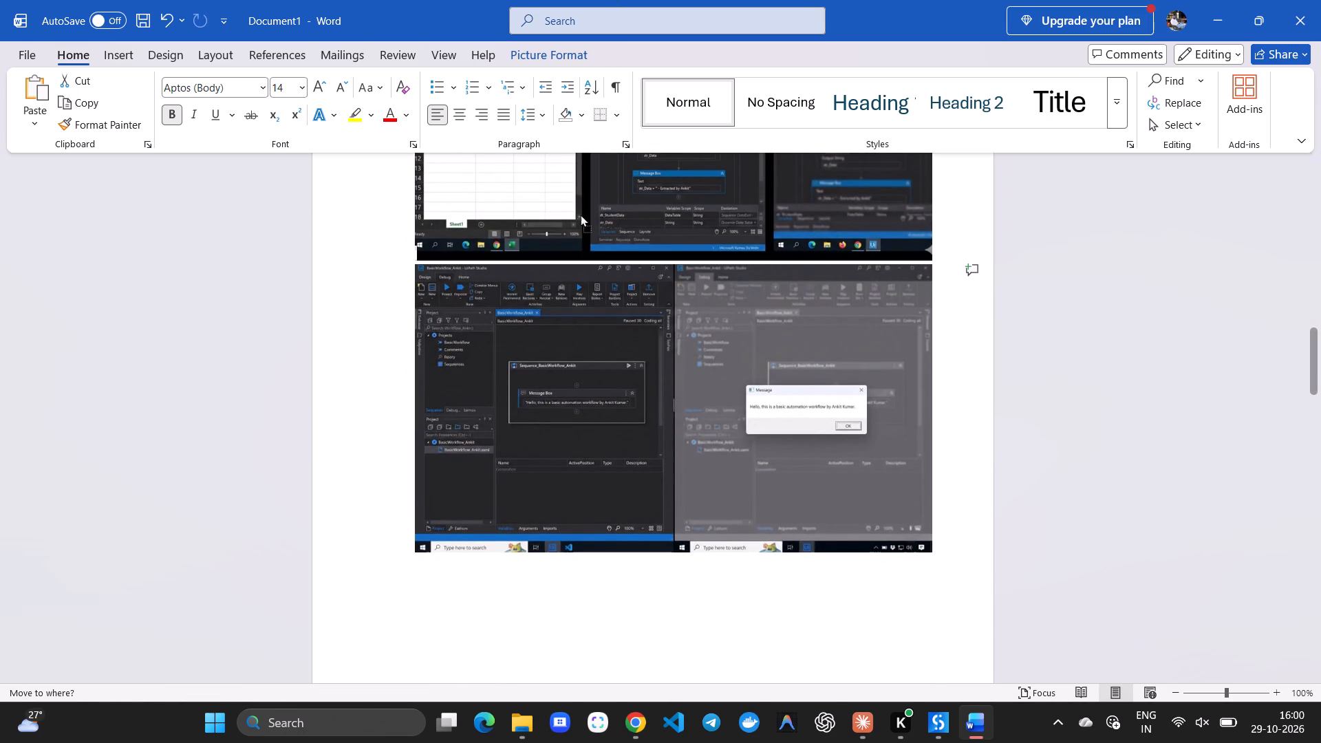
{"action": "left_click_drag", "start_coordinate": [580, 214], "coordinate": [571, 158]}
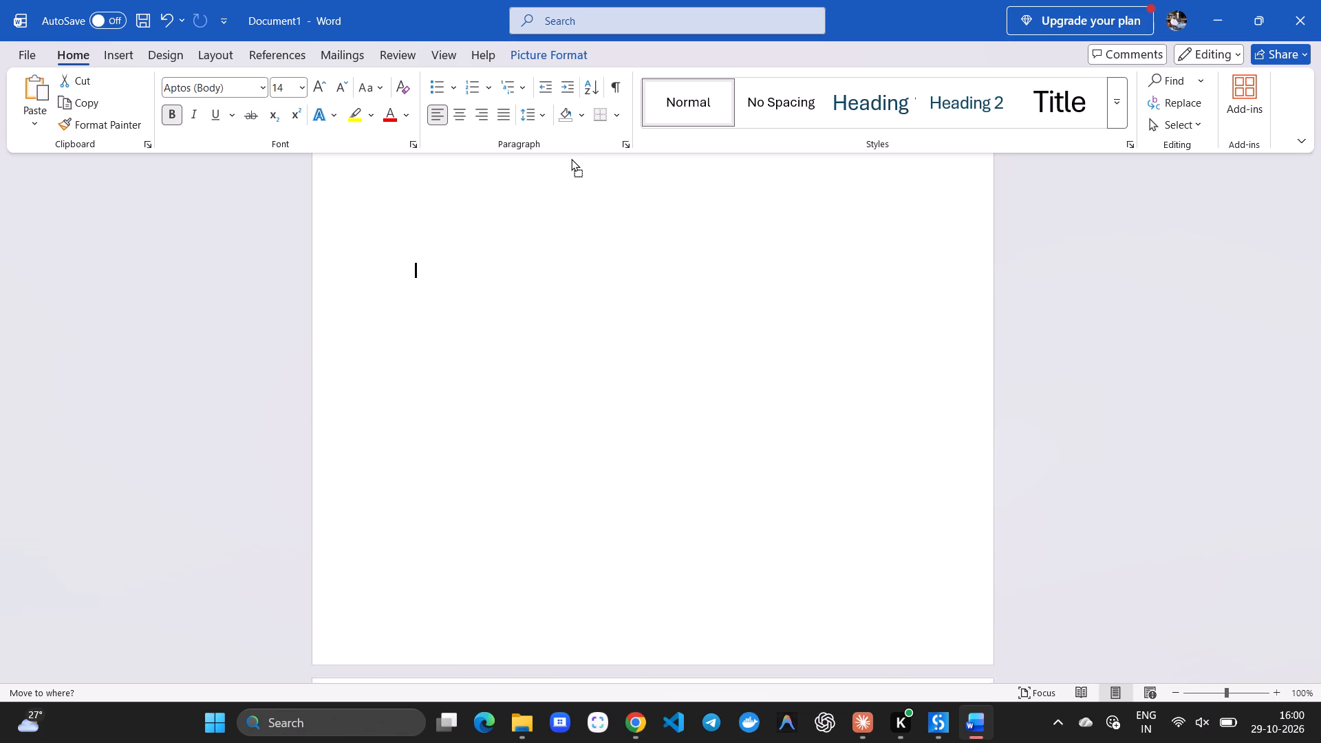
{"action": "left_click_drag", "start_coordinate": [571, 158], "coordinate": [501, 349]}
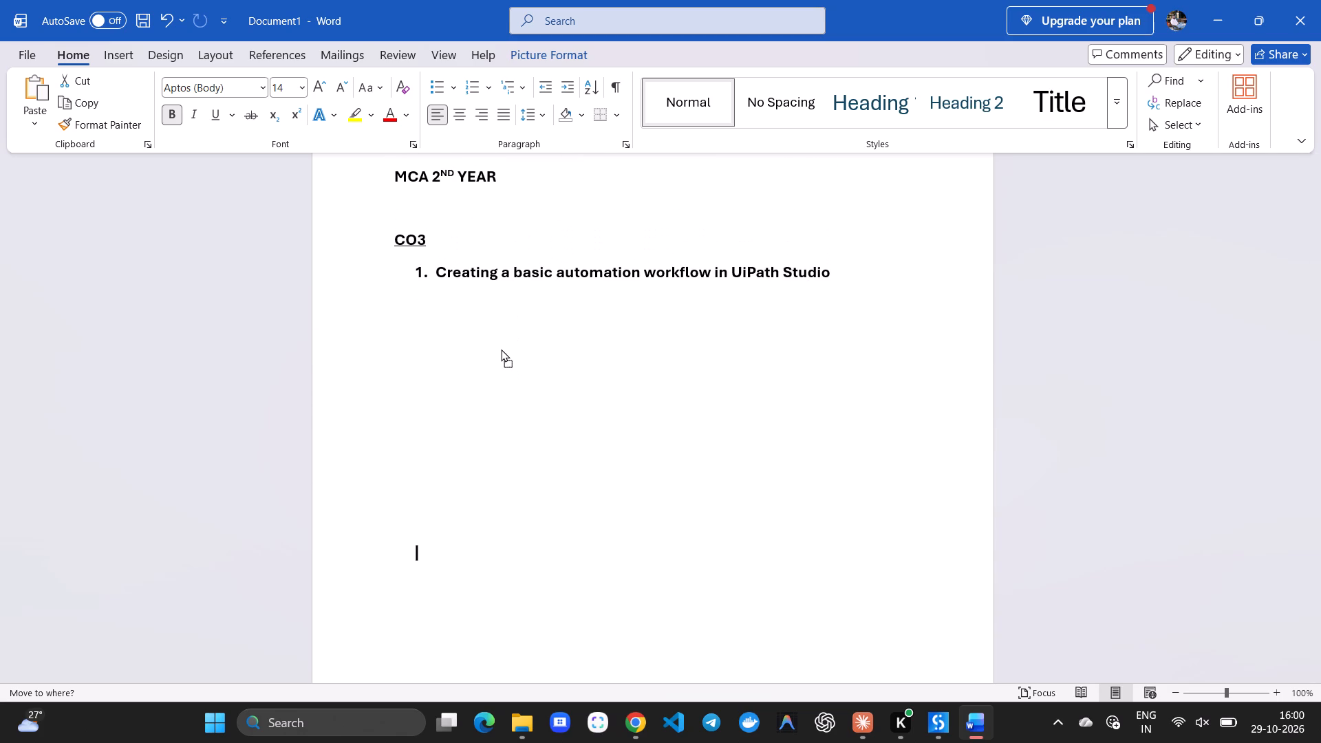
{"action": "left_click_drag", "start_coordinate": [501, 349], "coordinate": [638, 354]}
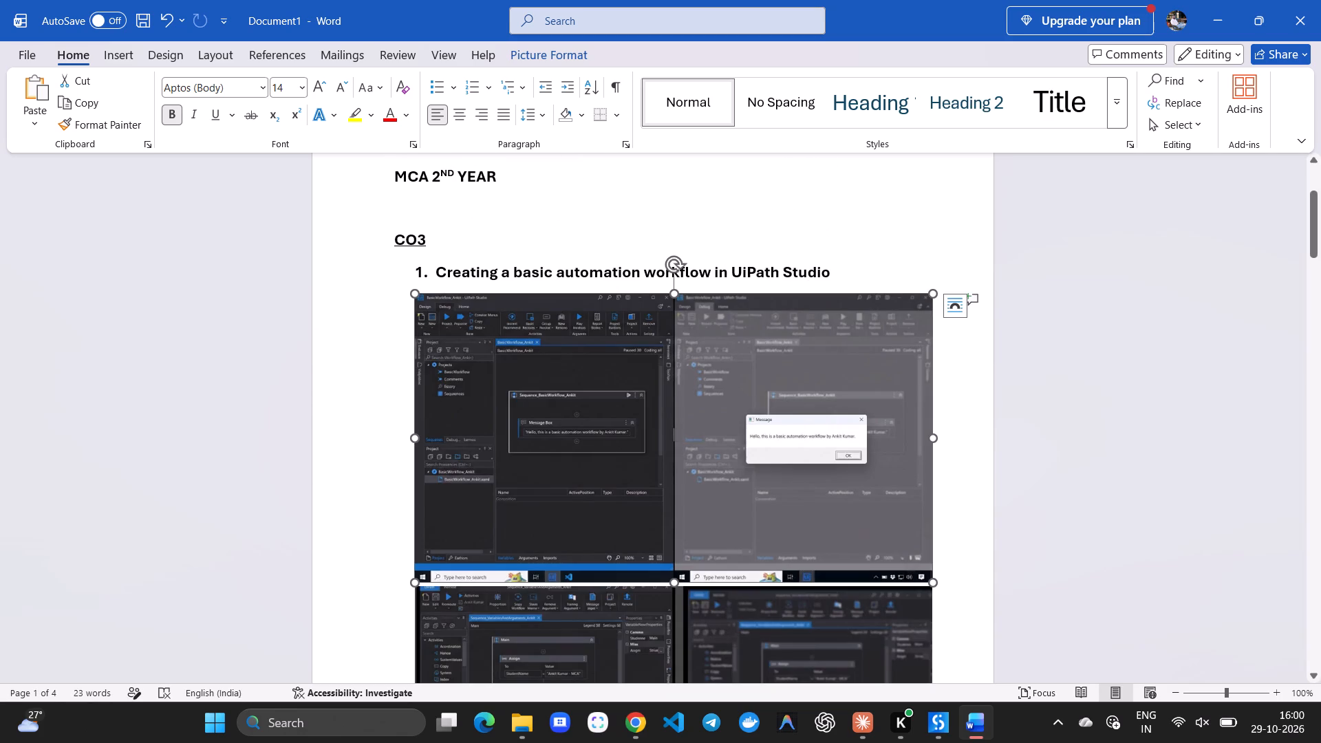
Insert a new paragraph after the basic workflow screenshot to separate it from the pictures that follow.
{"action": "left_click", "coordinate": [991, 424]}
{"action": "left_click", "coordinate": [956, 424]}
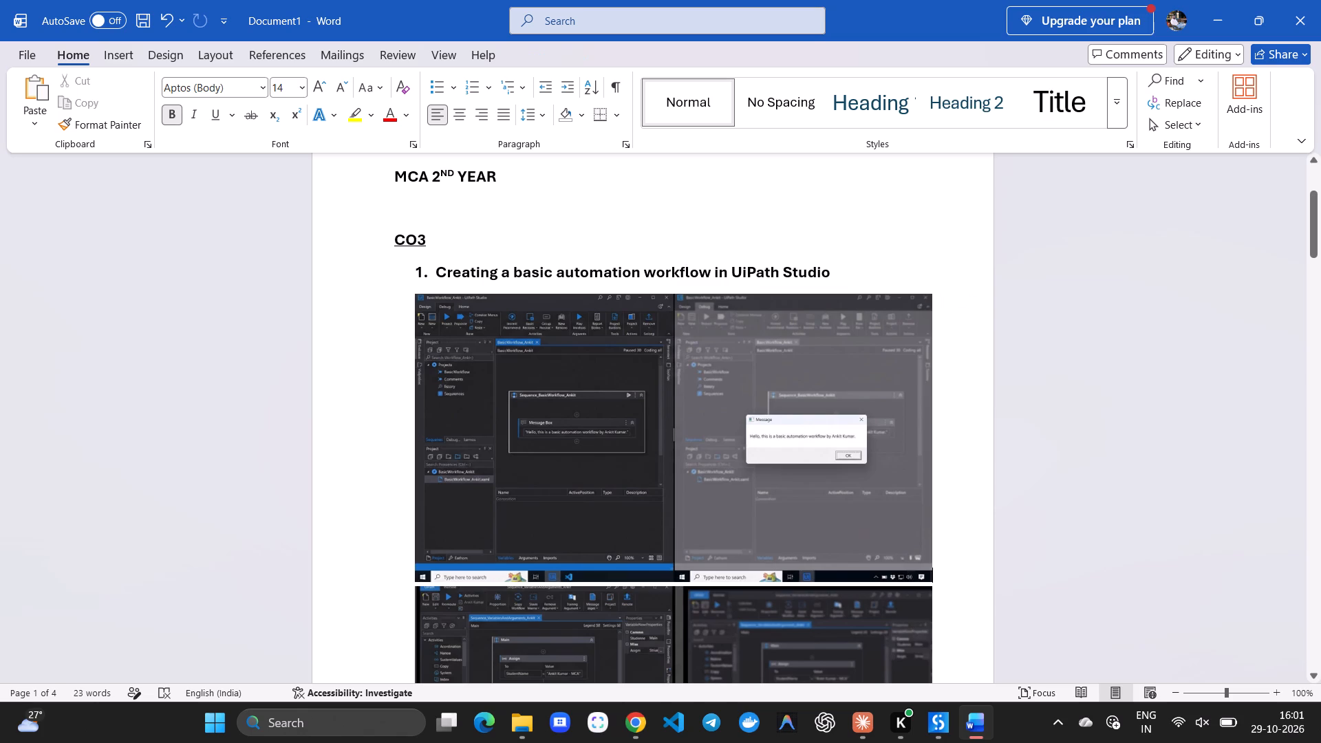
{"action": "left_click", "coordinate": [943, 566]}
{"action": "key", "text": "Return"}
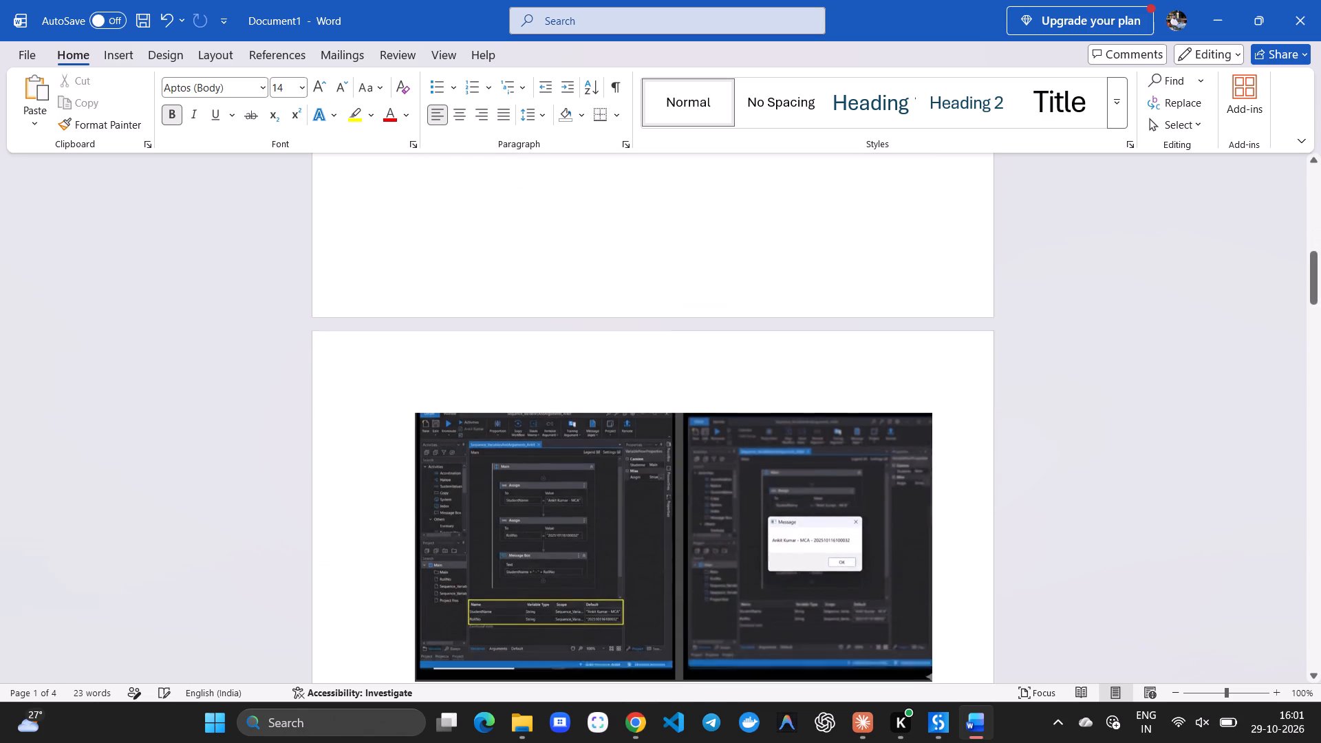
{"action": "scroll", "coordinate": [784, 439], "scroll_direction": "up", "scroll_amount": 4}
{"action": "scroll", "coordinate": [784, 439], "scroll_direction": "down", "scroll_amount": 1}
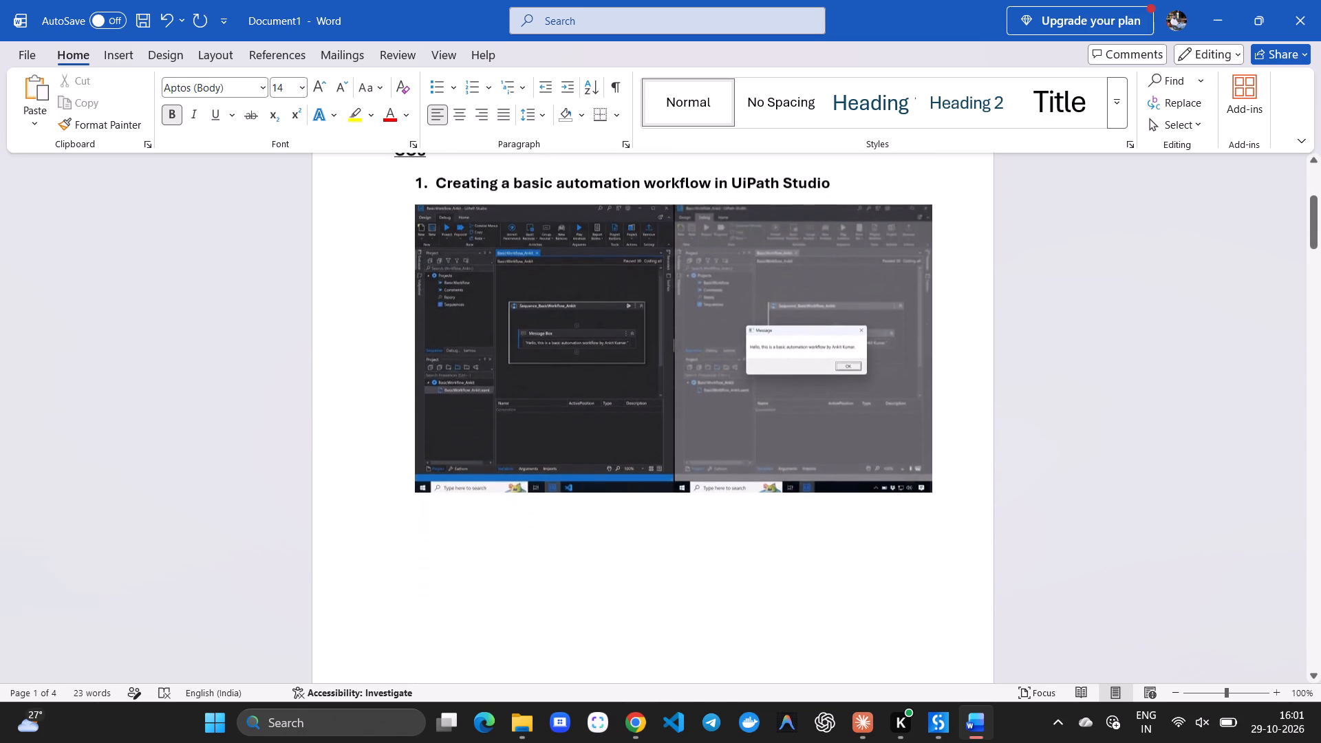
Shrink the basic workflow screenshot under heading 1 proportionally, keeping its upper-left corner in place.
{"action": "left_click", "coordinate": [802, 441]}
{"action": "left_click_drag", "start_coordinate": [927, 491], "coordinate": [864, 433]}
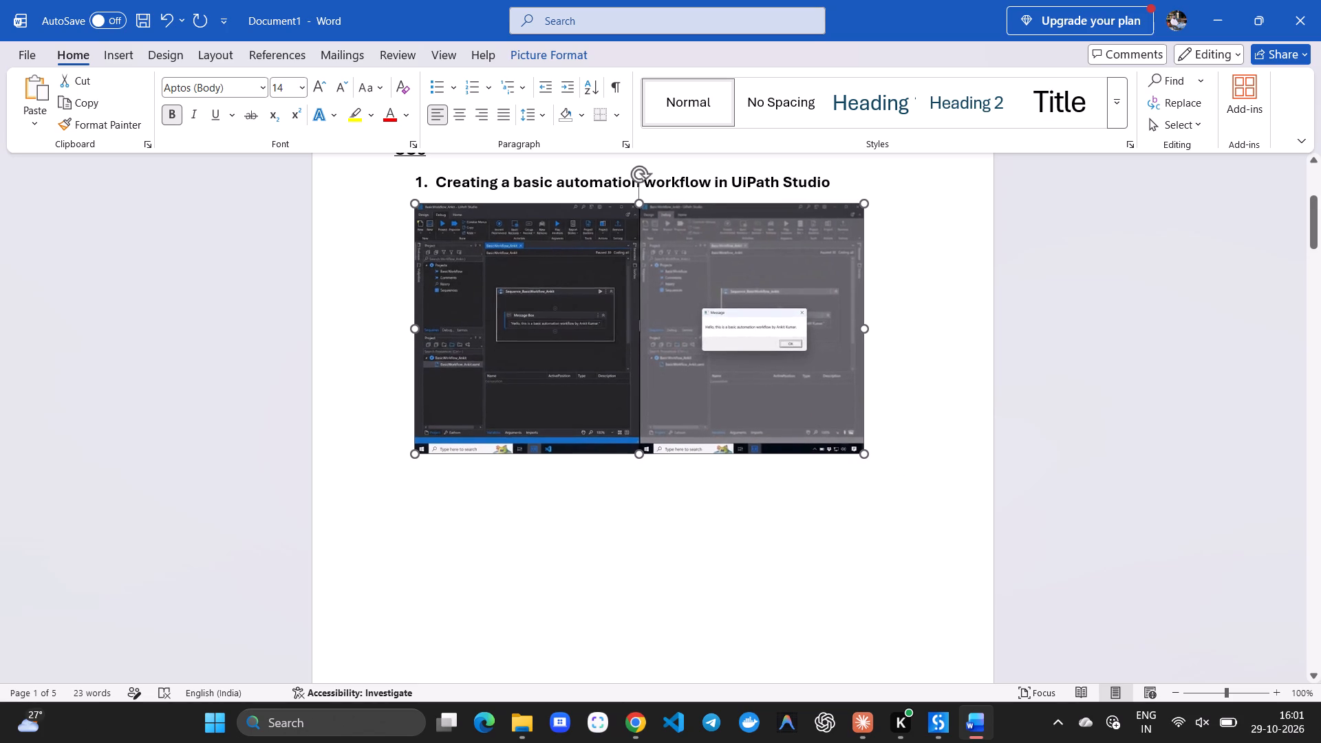
{"action": "left_click_drag", "start_coordinate": [864, 433], "coordinate": [864, 434]}
{"action": "left_click", "coordinate": [1036, 416]}
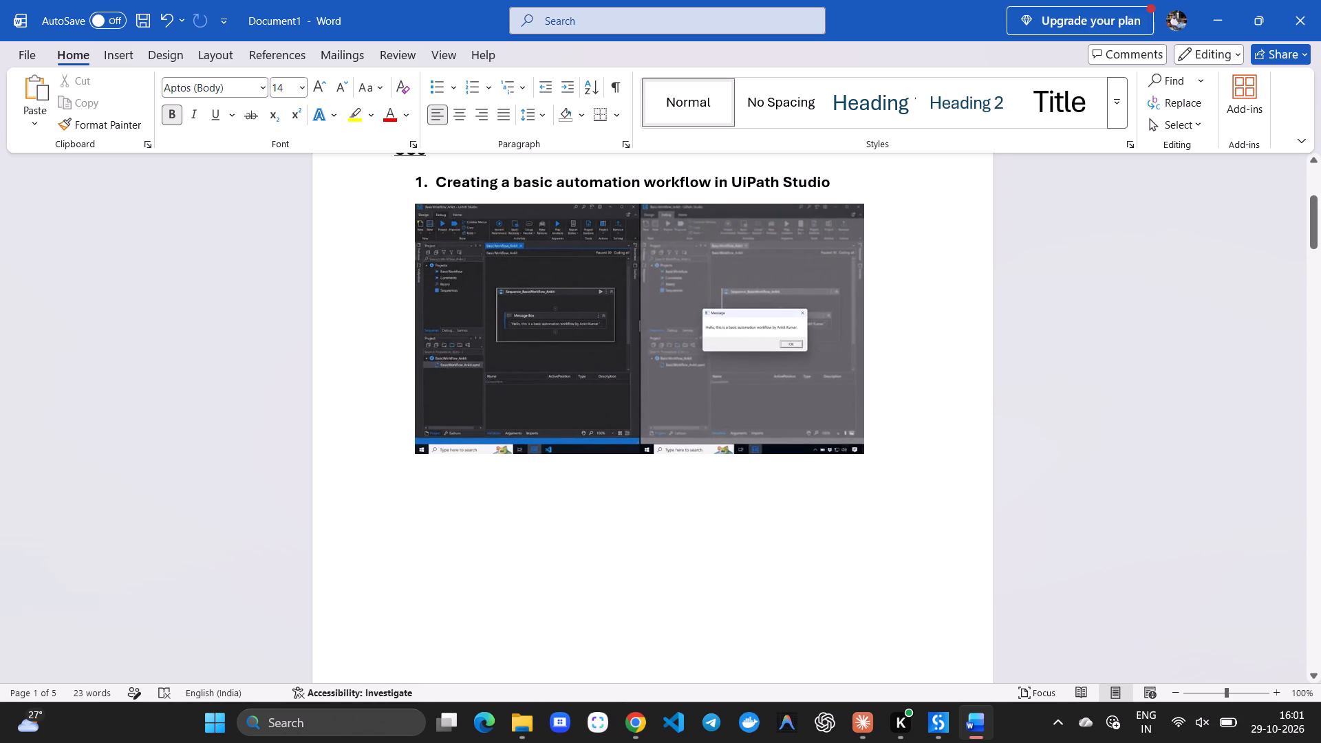
Delete the variables, control flow and Excel data extraction screenshots from page 2.
{"action": "left_click", "coordinate": [676, 524]}
{"action": "key", "text": "Down"}
{"action": "left_click", "coordinate": [467, 393]}
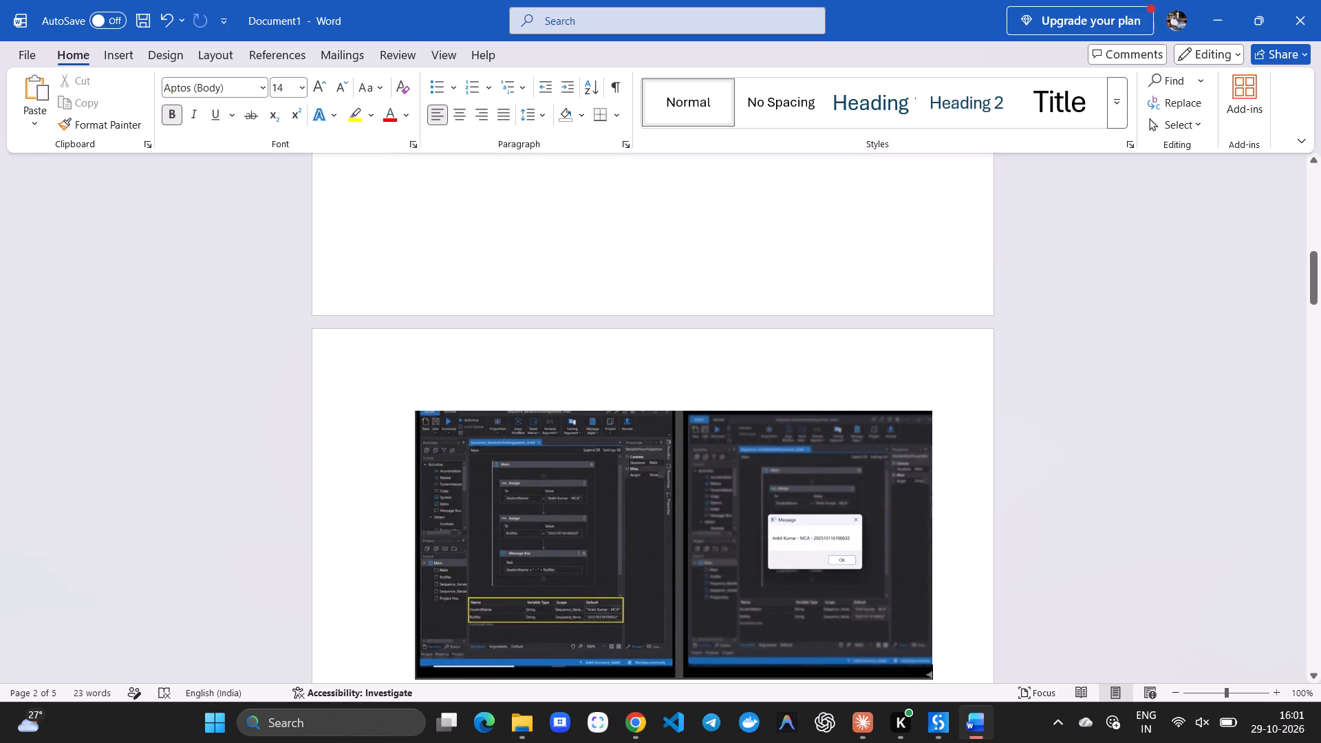
{"action": "left_click", "coordinate": [414, 408]}
{"action": "left_click", "coordinate": [627, 444]}
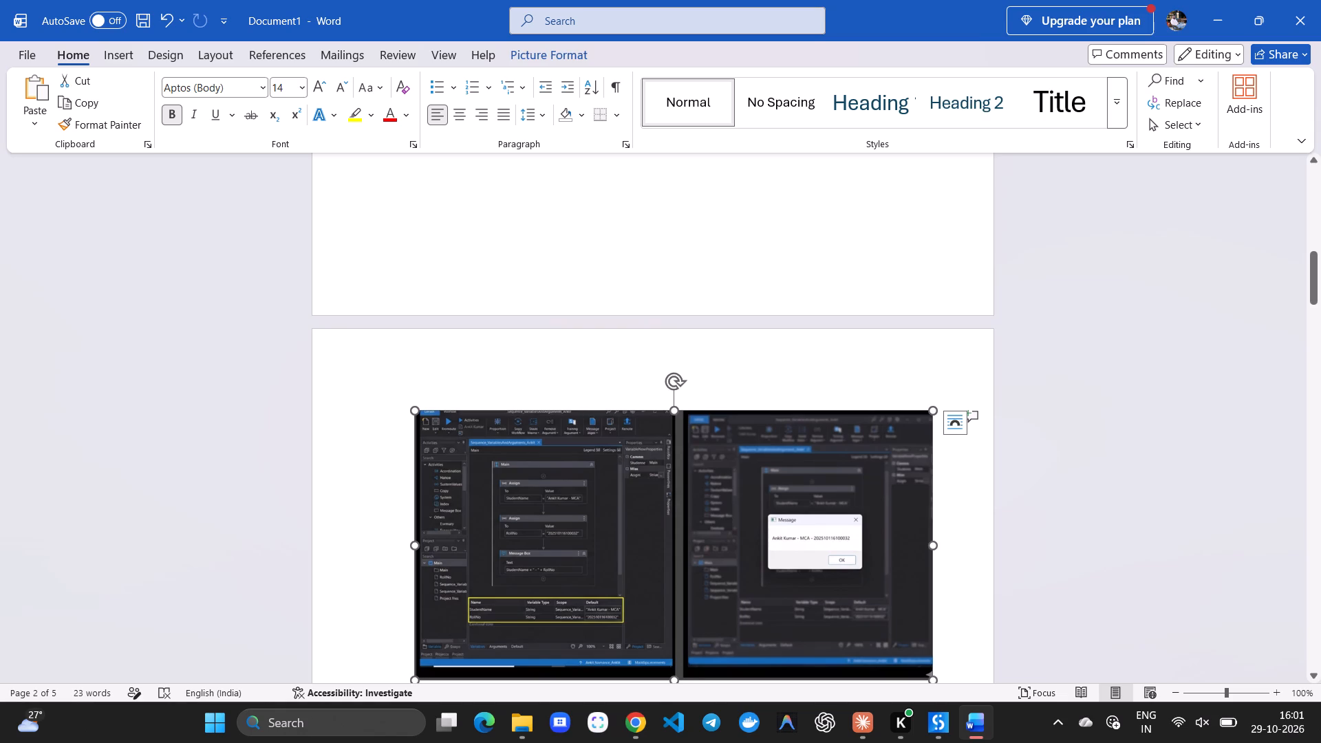
{"action": "key", "text": "Delete"}
{"action": "left_click", "coordinate": [661, 444]}
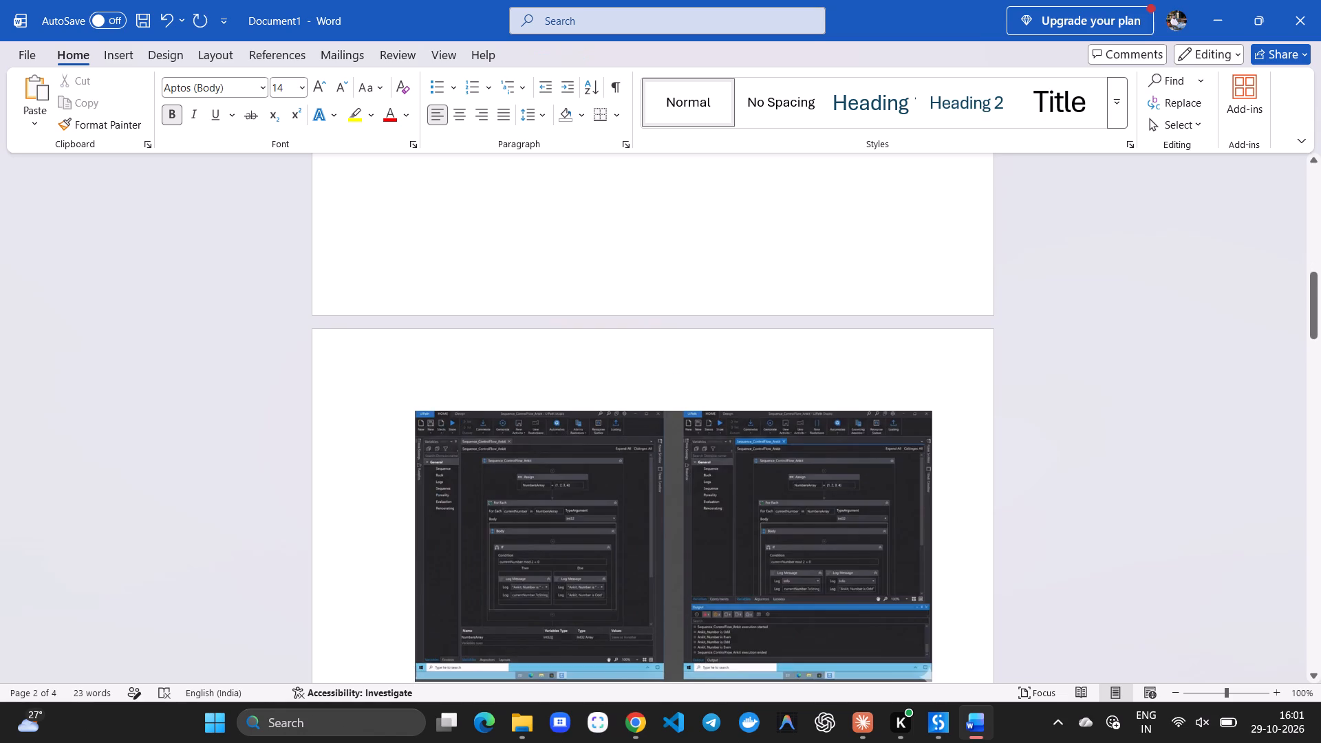
{"action": "key", "text": "Delete"}
{"action": "left_click", "coordinate": [700, 444]}
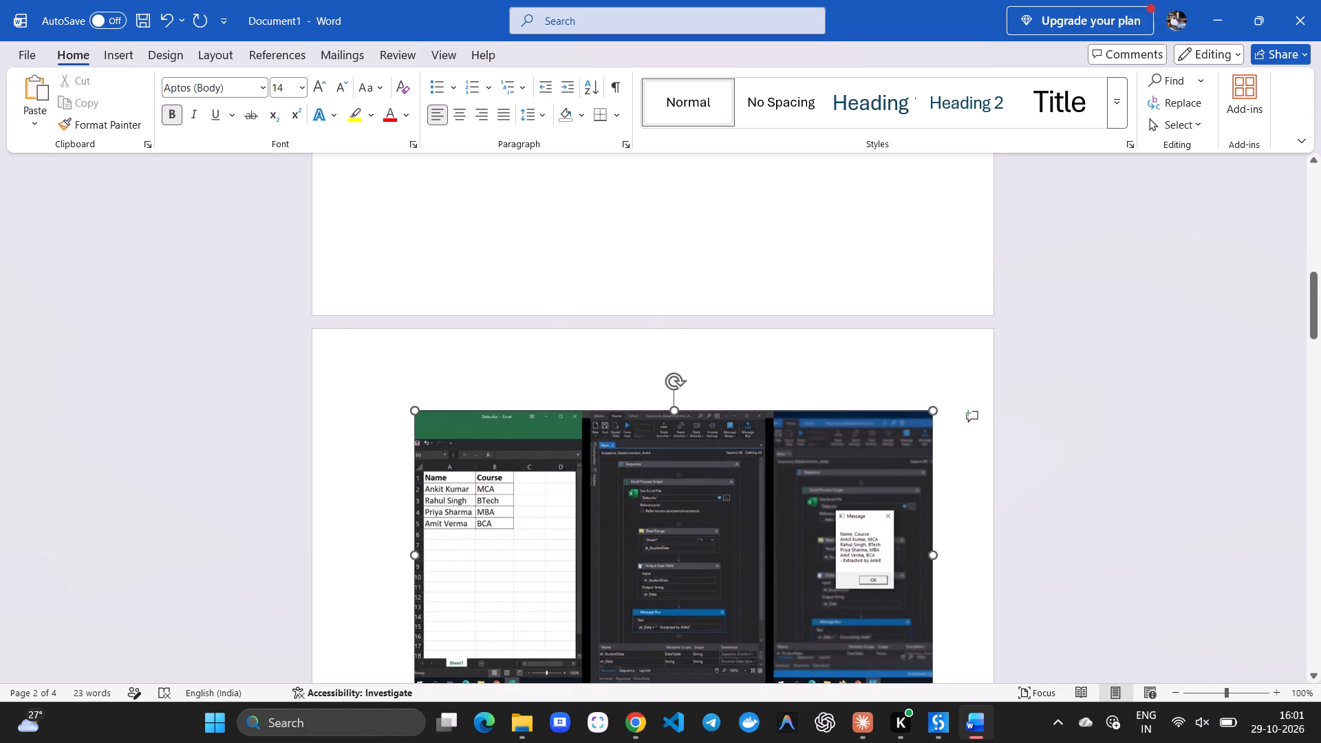
{"action": "key", "text": "Delete"}
Delete the remaining UI Explorer, Cloud Orchestrator, Google search and RPA Challenge screenshots after the basic workflow picture.
{"action": "left_click", "coordinate": [742, 442]}
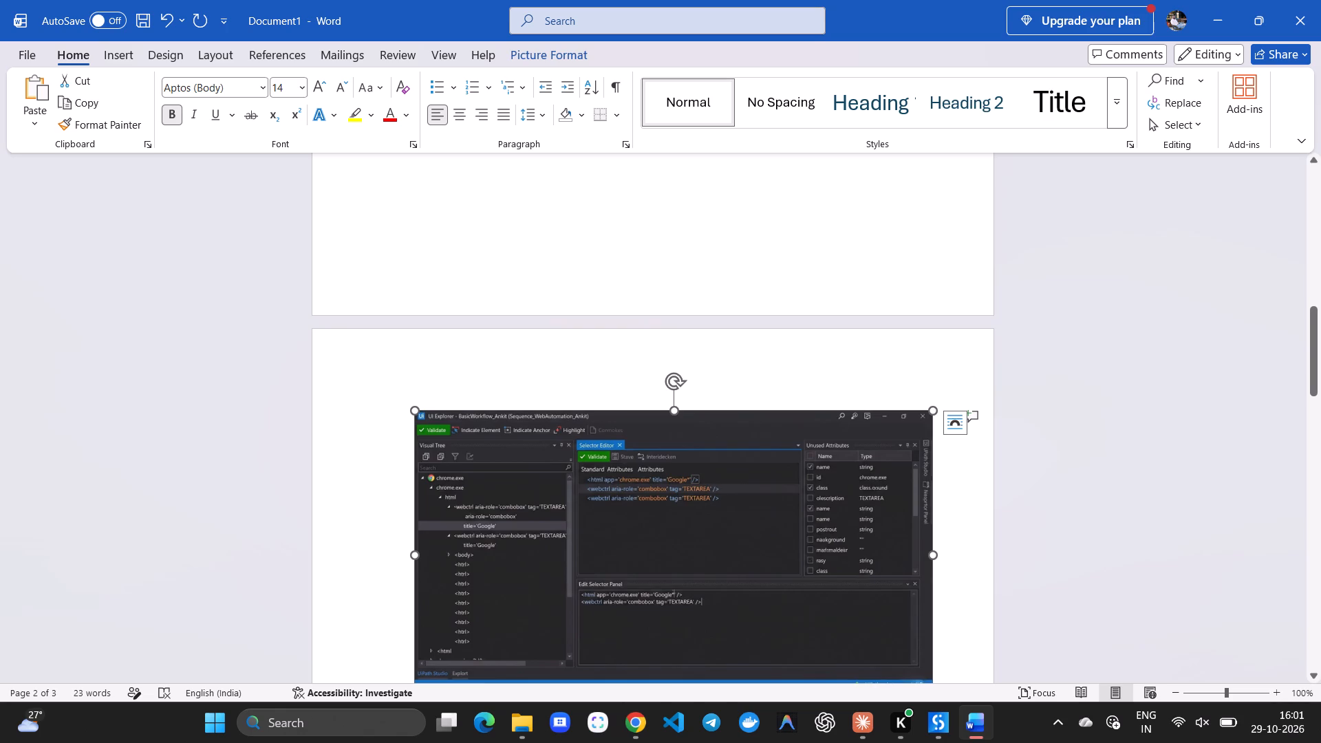
{"action": "key", "text": "Delete"}
{"action": "left_click", "coordinate": [771, 440]}
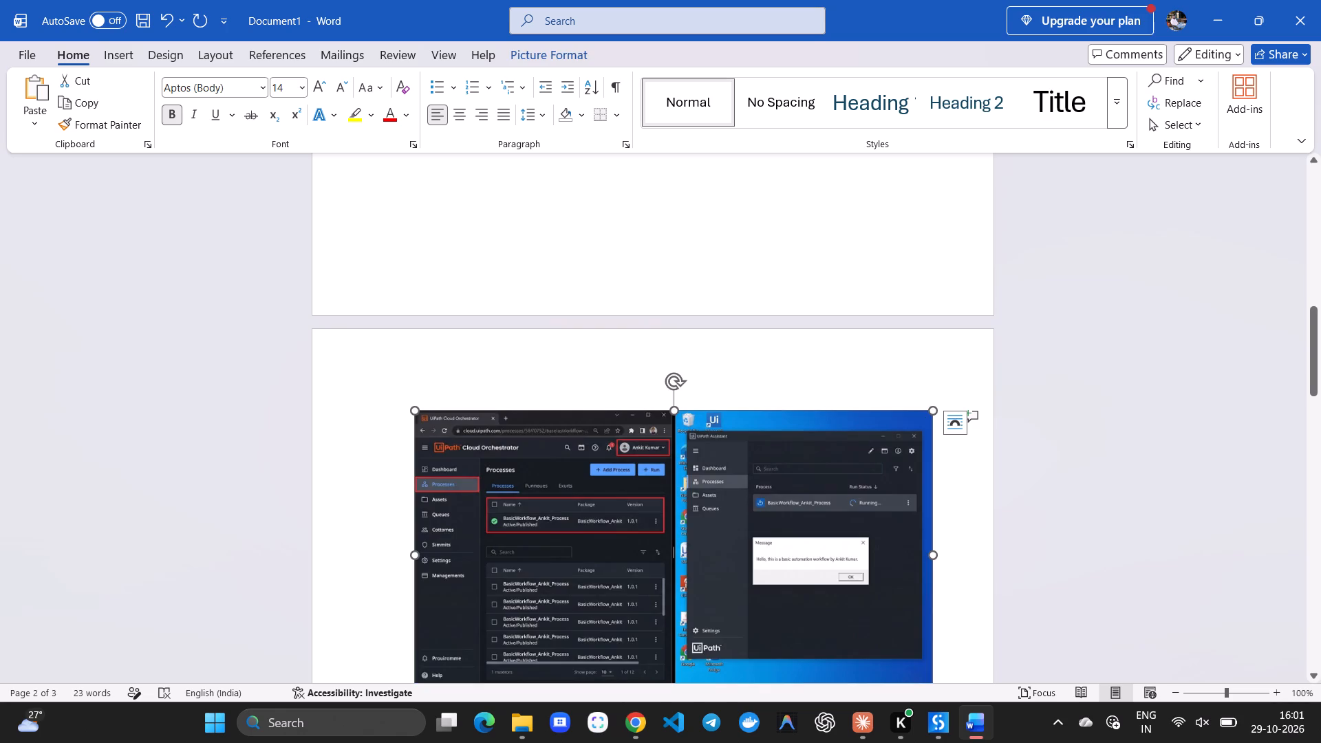
{"action": "key", "text": "Delete"}
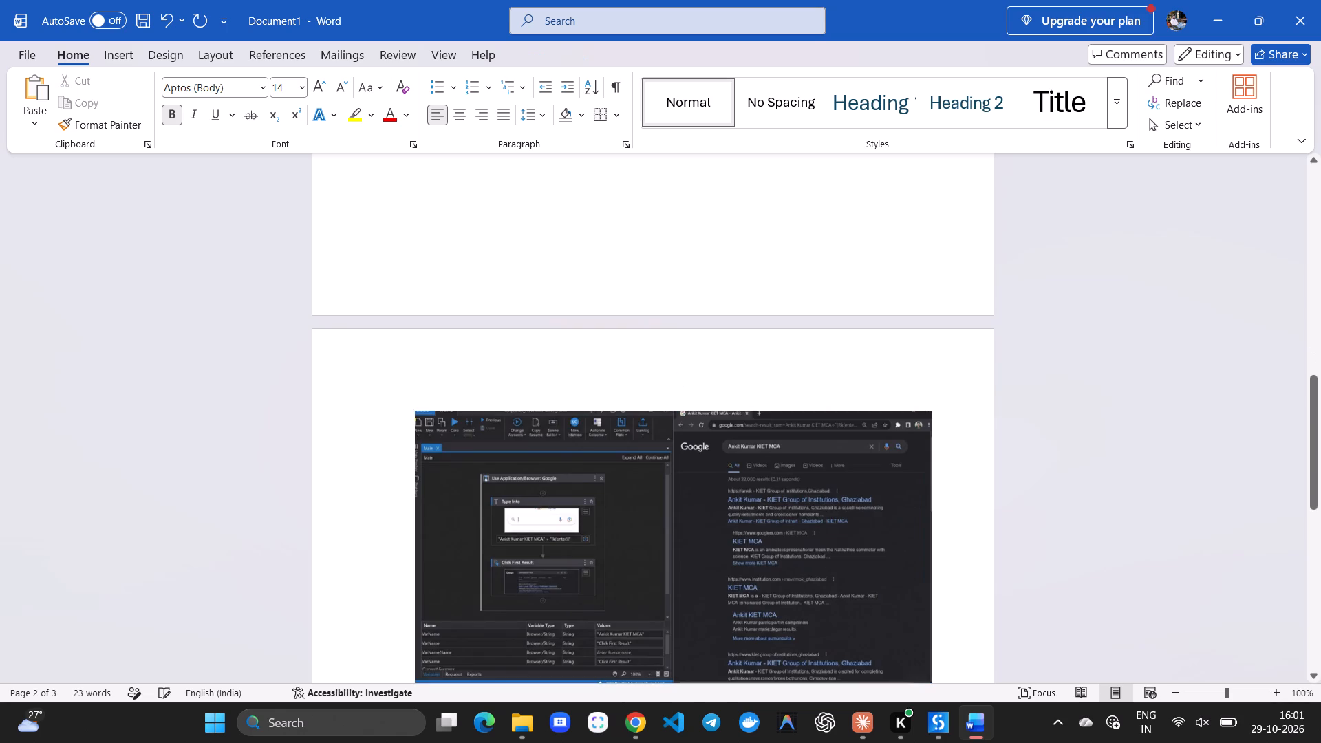
{"action": "left_click", "coordinate": [738, 453]}
{"action": "key", "text": "Delete"}
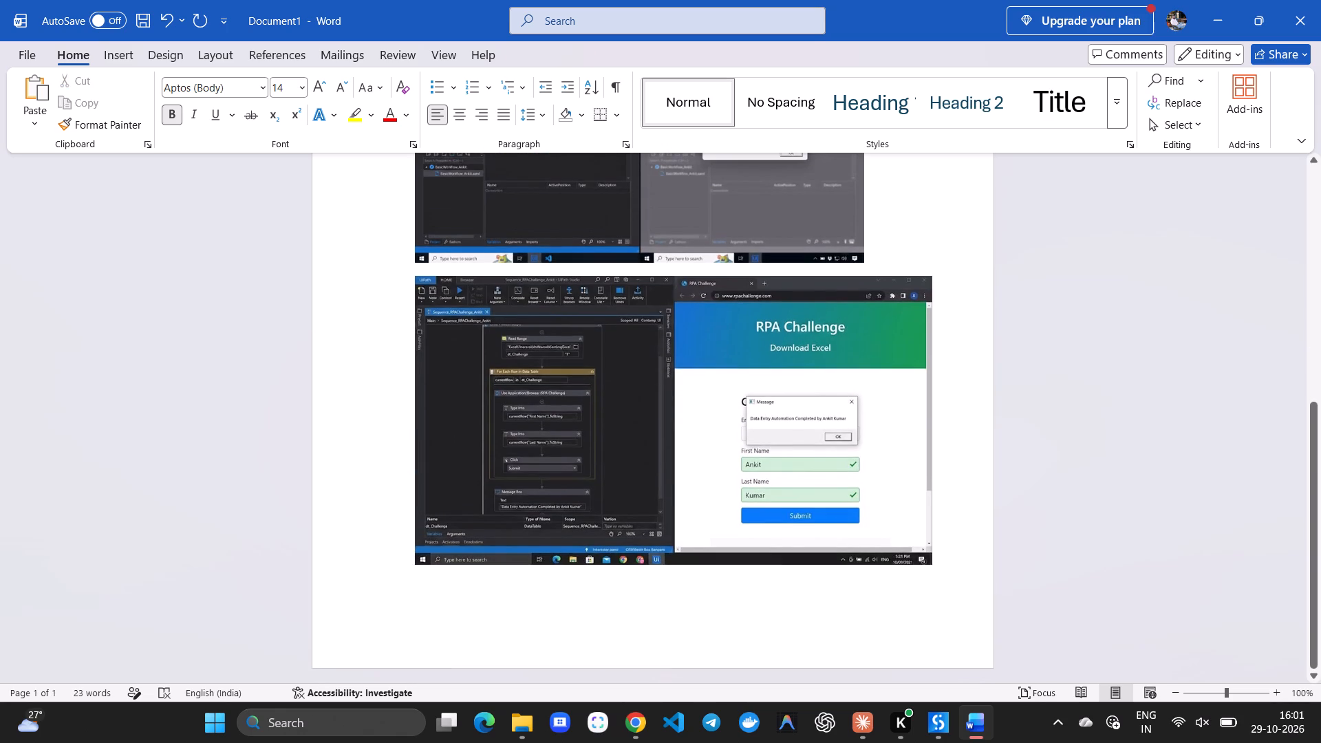
{"action": "left_click", "coordinate": [676, 418]}
{"action": "key", "text": "Delete"}
{"action": "scroll", "coordinate": [749, 324], "scroll_direction": "up", "scroll_amount": 1}
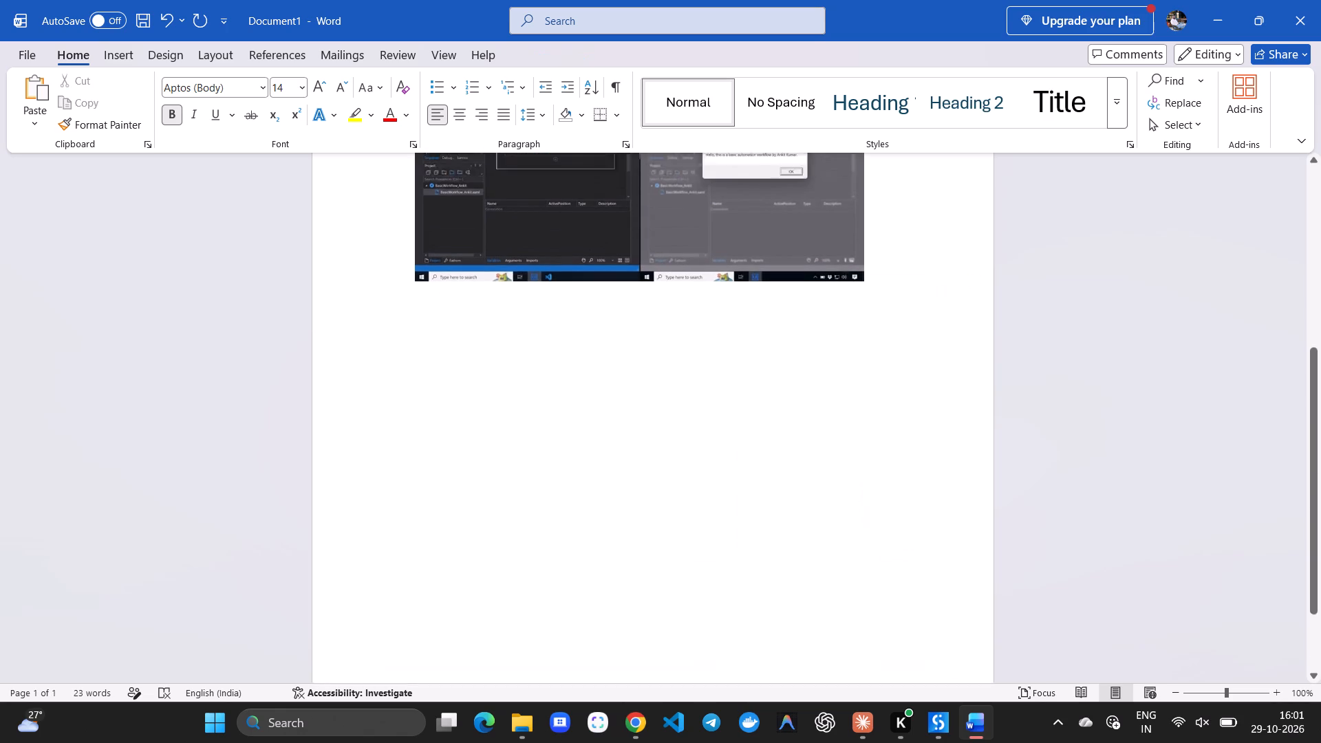
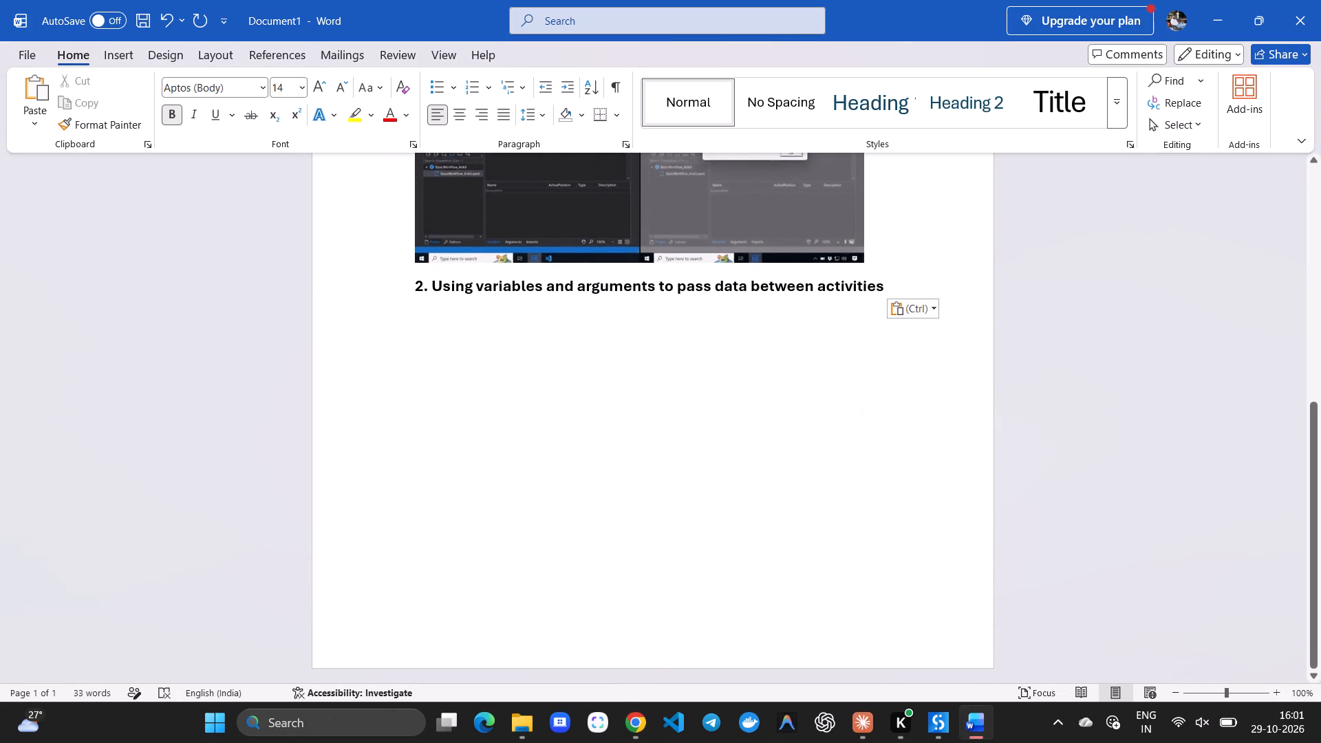
Start a new paragraph directly after the heading "2. Using variables and arguments to pass data between activities".
{"action": "scroll", "coordinate": [463, 545], "scroll_direction": "down", "scroll_amount": 1}
{"action": "left_click", "coordinate": [621, 428]}
{"action": "left_click", "coordinate": [636, 543]}
{"action": "left_click", "coordinate": [901, 288]}
{"action": "key", "text": "Return"}
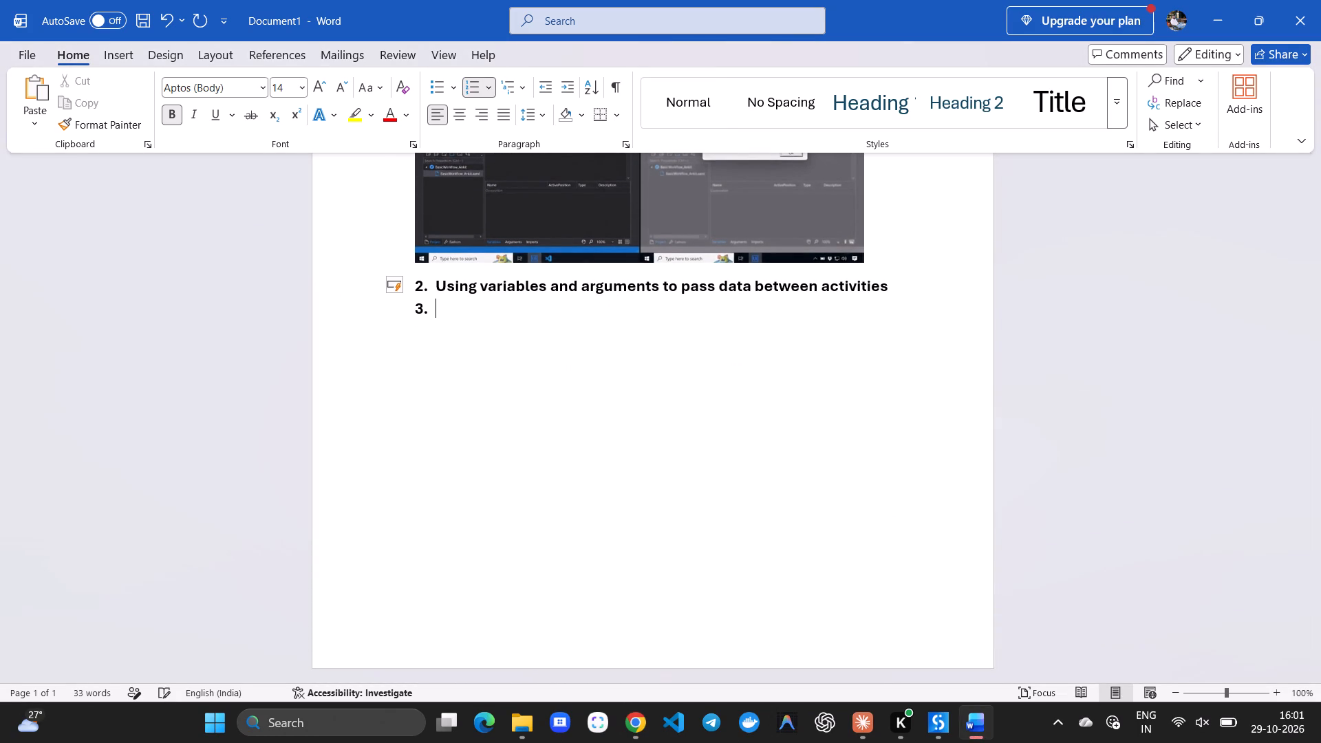
Remove the list number and indent from the empty paragraph below the heading "2. Using variables and arguments to pass data between activities".
{"action": "key", "text": "BackSpace"}
{"action": "key", "text": "BackSpace"}
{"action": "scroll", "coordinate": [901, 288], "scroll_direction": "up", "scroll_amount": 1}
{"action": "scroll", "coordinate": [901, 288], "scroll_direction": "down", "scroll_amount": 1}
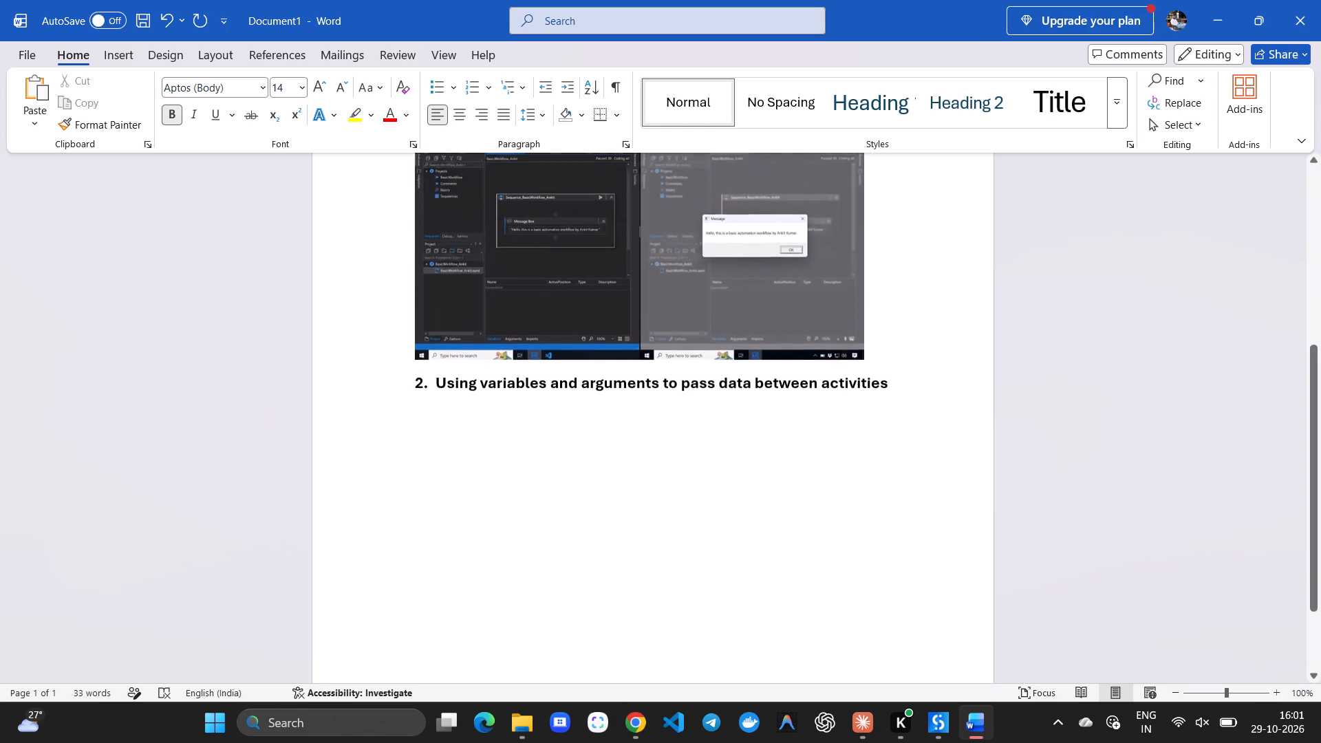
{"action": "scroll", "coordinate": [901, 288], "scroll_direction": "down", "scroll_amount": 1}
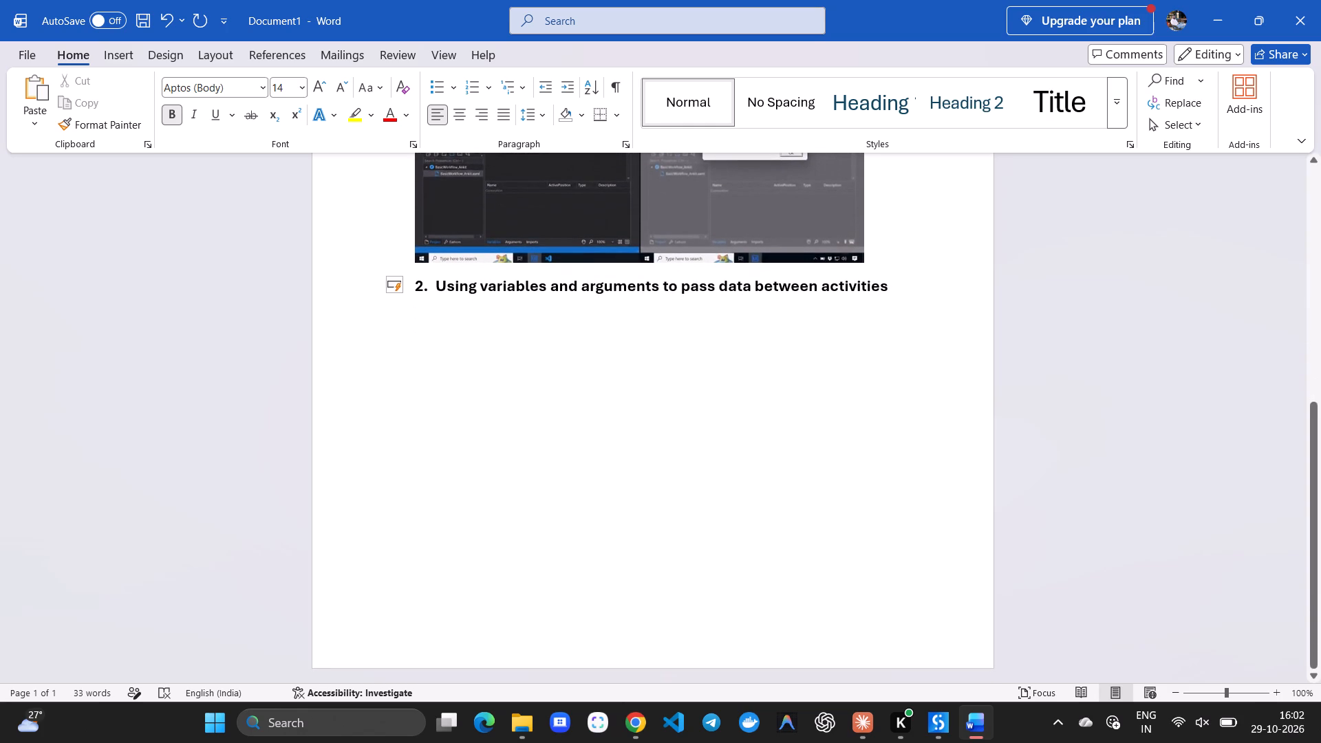
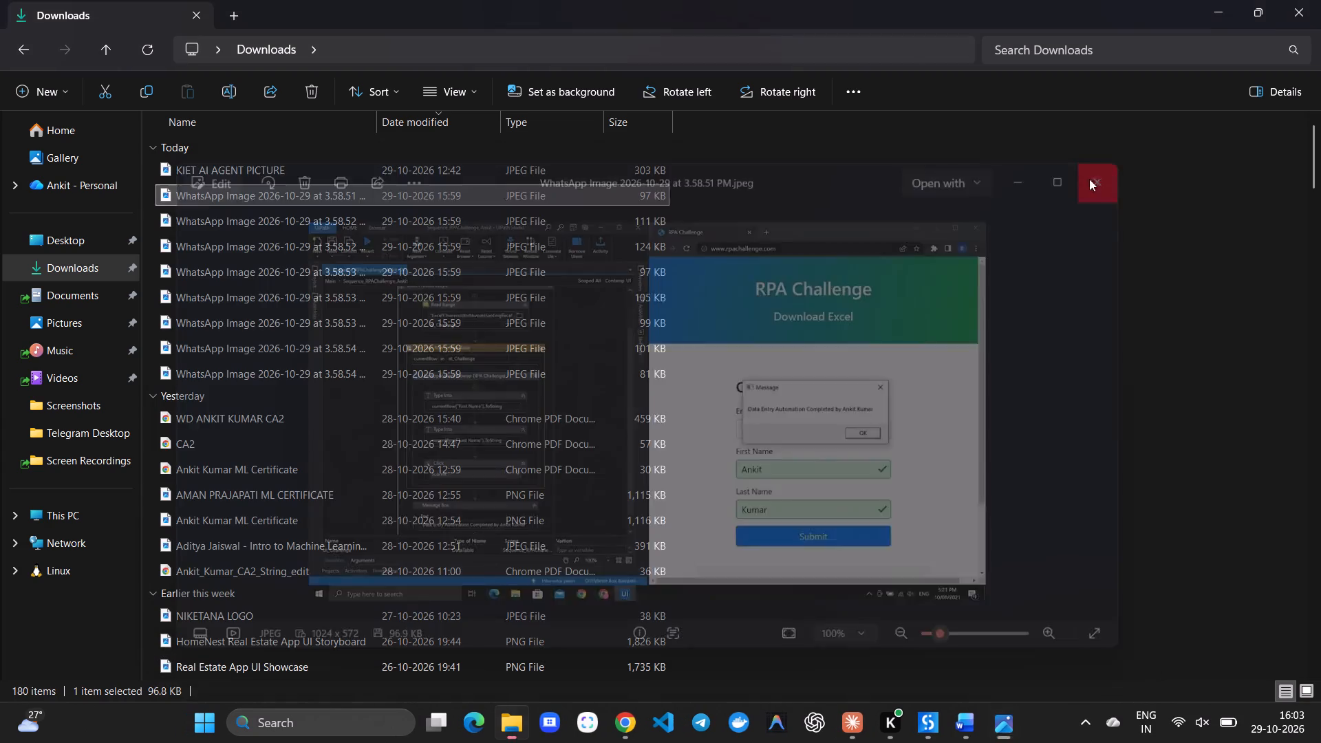
Rename the RPA Challenge data entry screenshot in Downloads, WhatsApp Image 2026-10-29 at 3.58.51 PM, as IMAGE 8.
{"action": "left_click", "coordinate": [309, 197]}
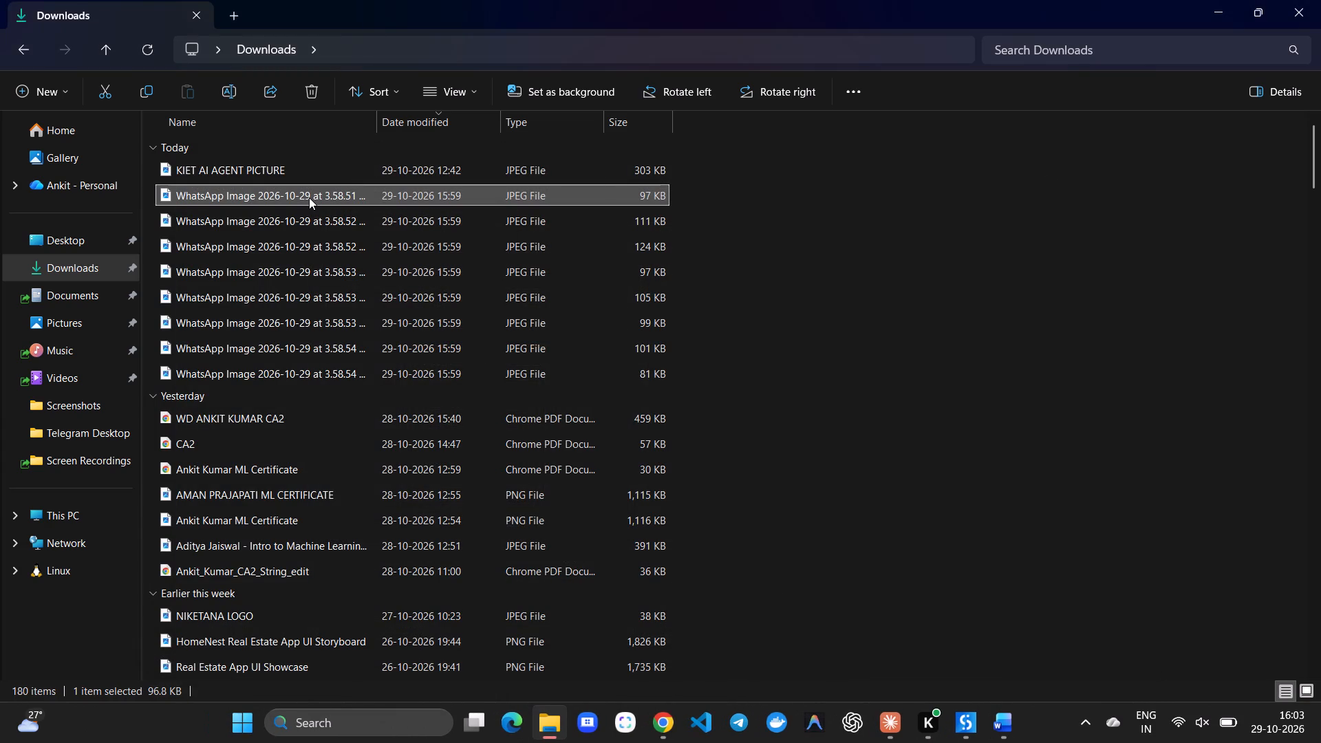
{"action": "key", "text": "BackSpace"}
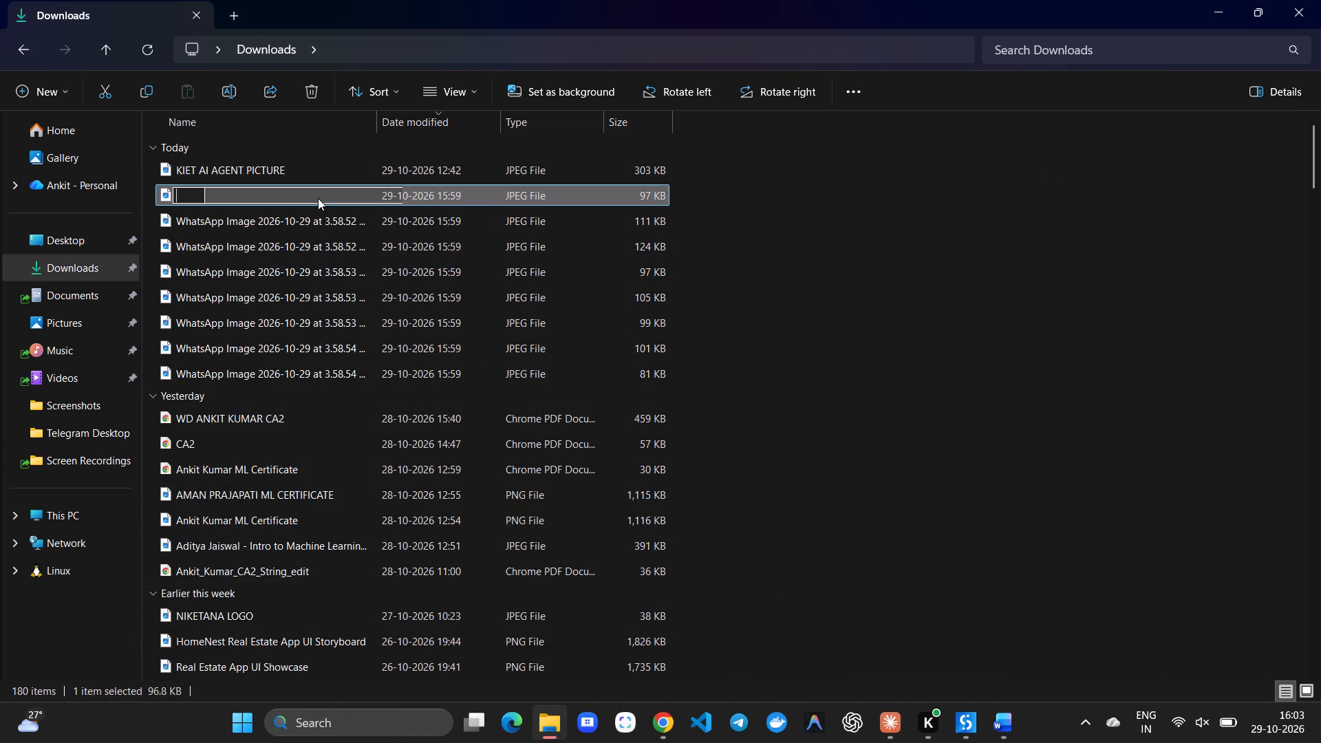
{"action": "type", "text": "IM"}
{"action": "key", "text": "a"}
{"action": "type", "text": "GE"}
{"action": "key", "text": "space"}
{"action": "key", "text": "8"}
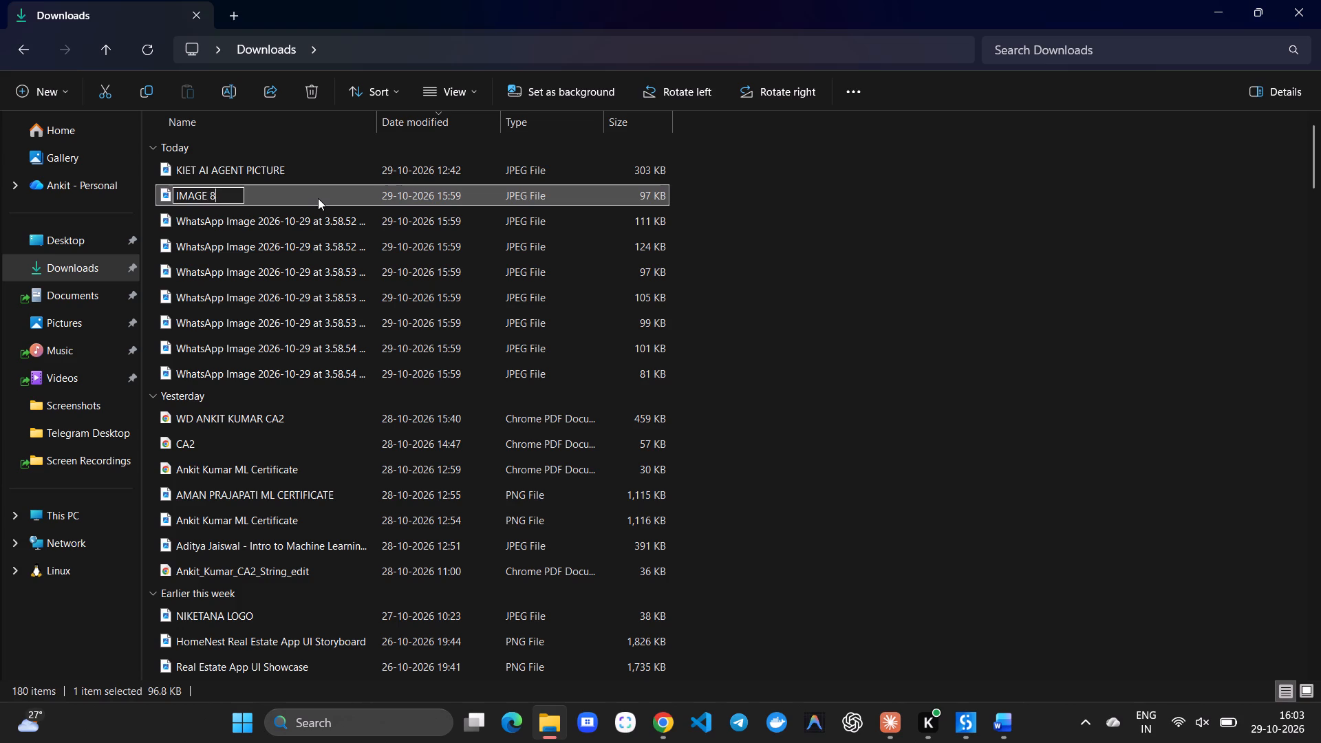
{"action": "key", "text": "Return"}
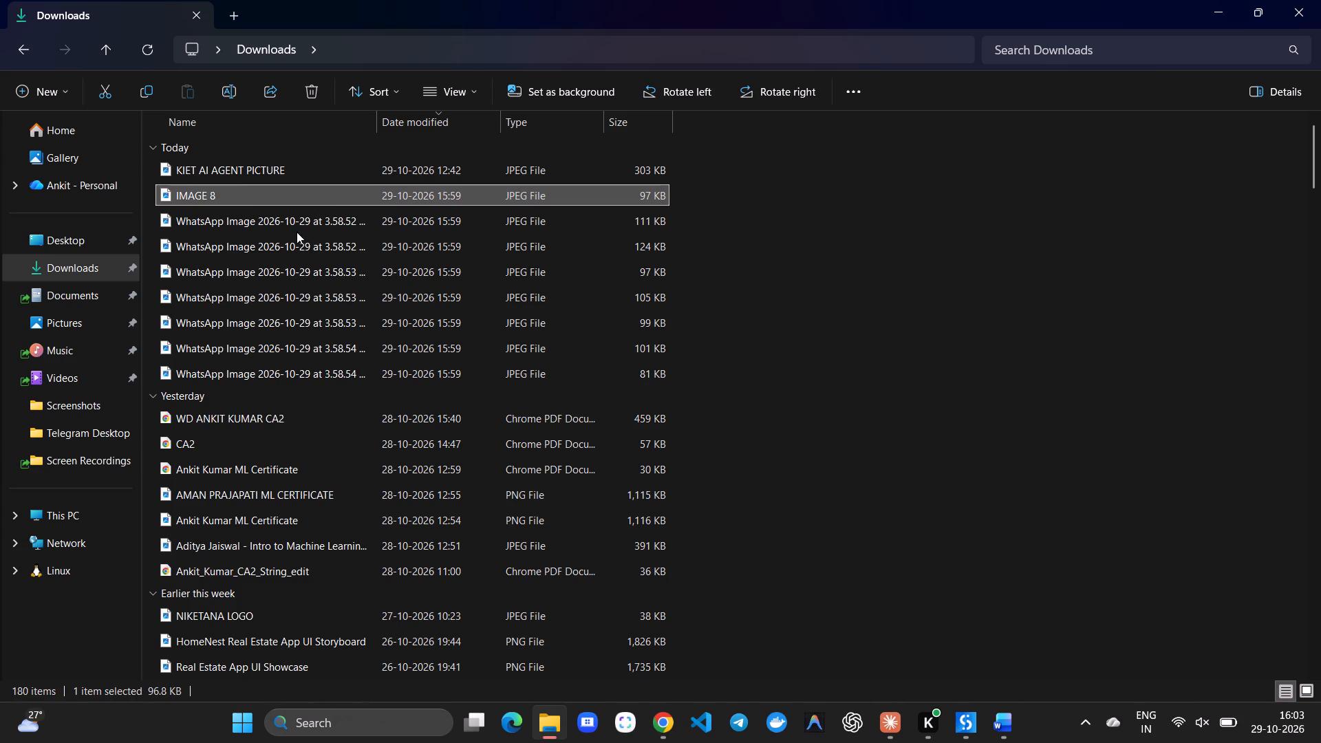
Preview the first 3.58.52 PM WhatsApp image, the Google search web automation screenshot, and rename it as IMAGE 6.
{"action": "double_click", "coordinate": [287, 224]}
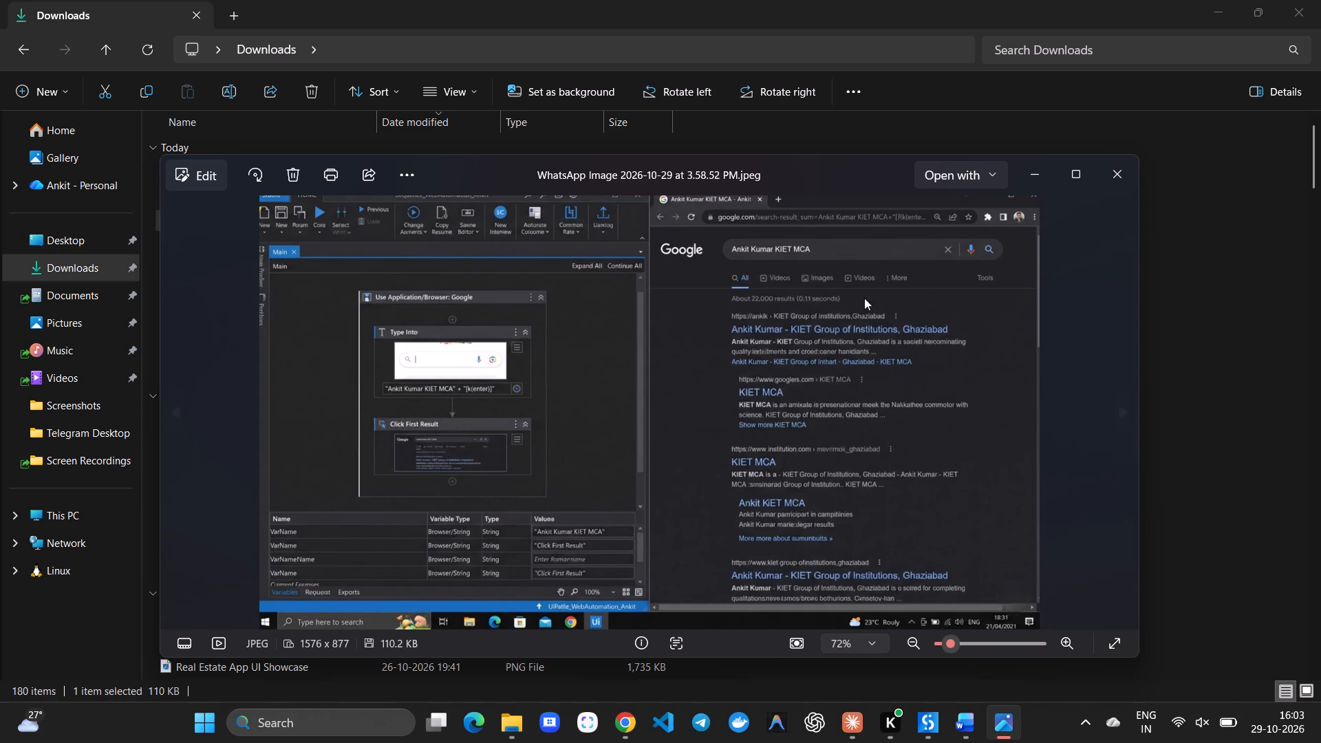
{"action": "left_click", "coordinate": [1108, 176]}
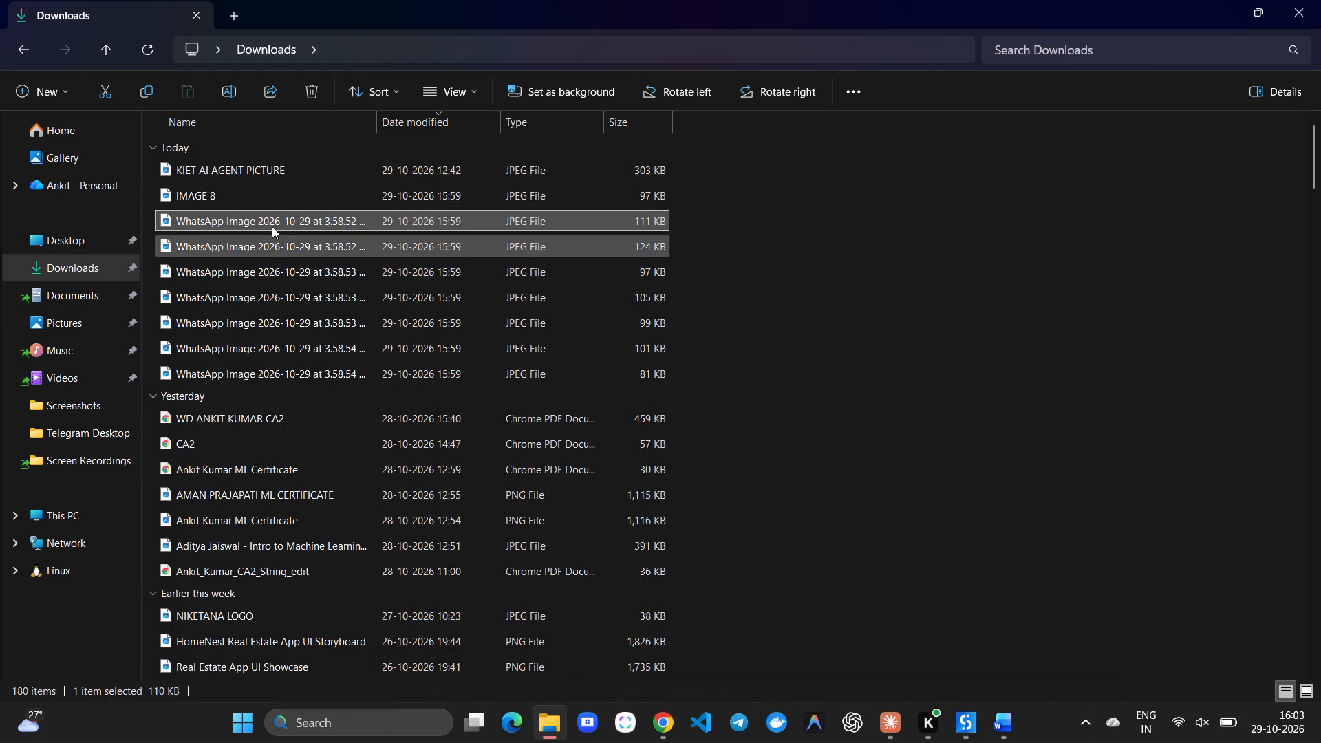
{"action": "double_click", "coordinate": [272, 226]}
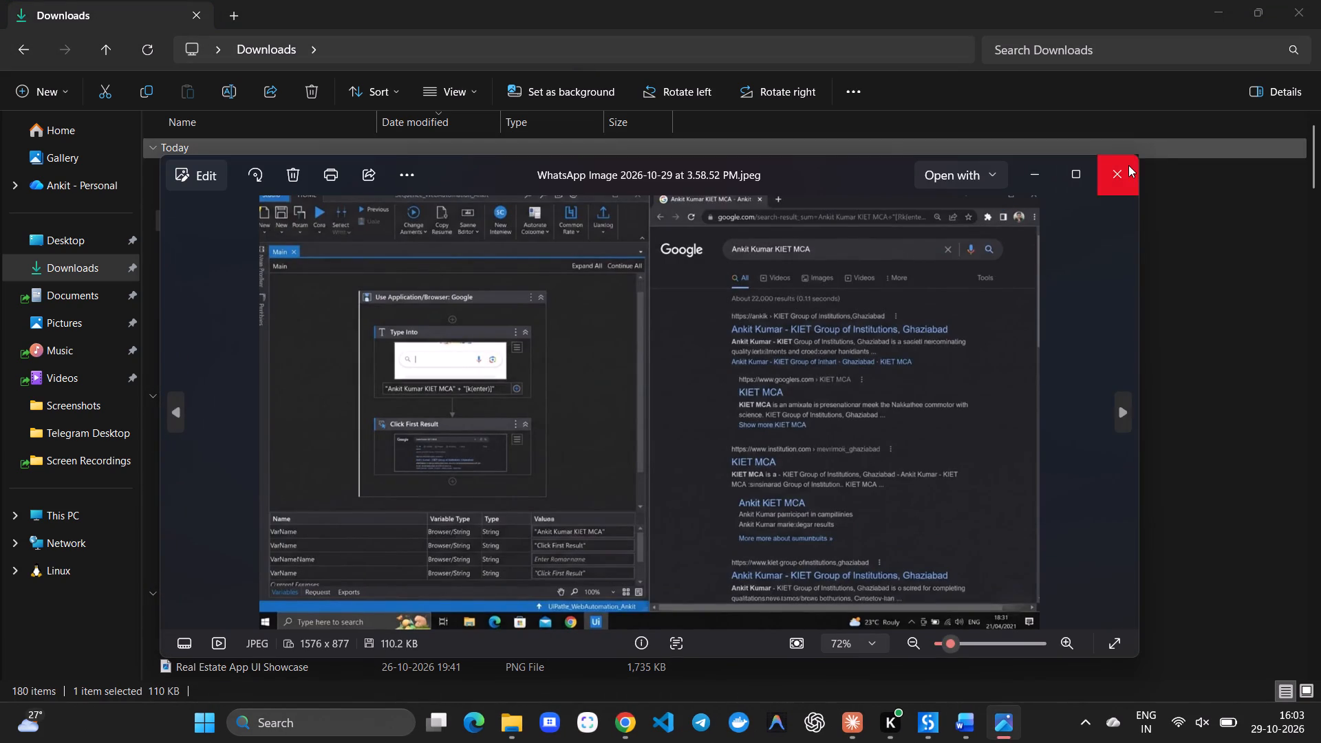
{"action": "left_click", "coordinate": [1128, 165]}
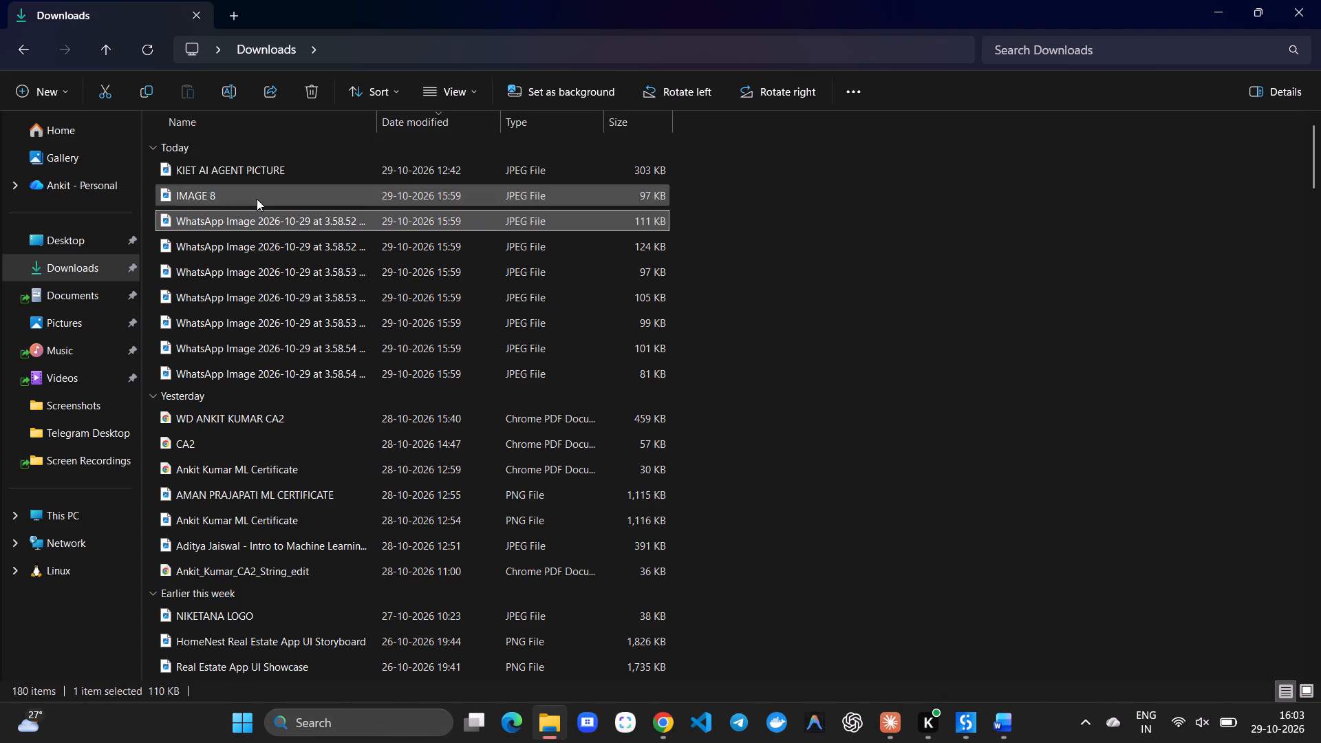
{"action": "left_click", "coordinate": [220, 83]}
{"action": "key", "text": "BackSpace"}
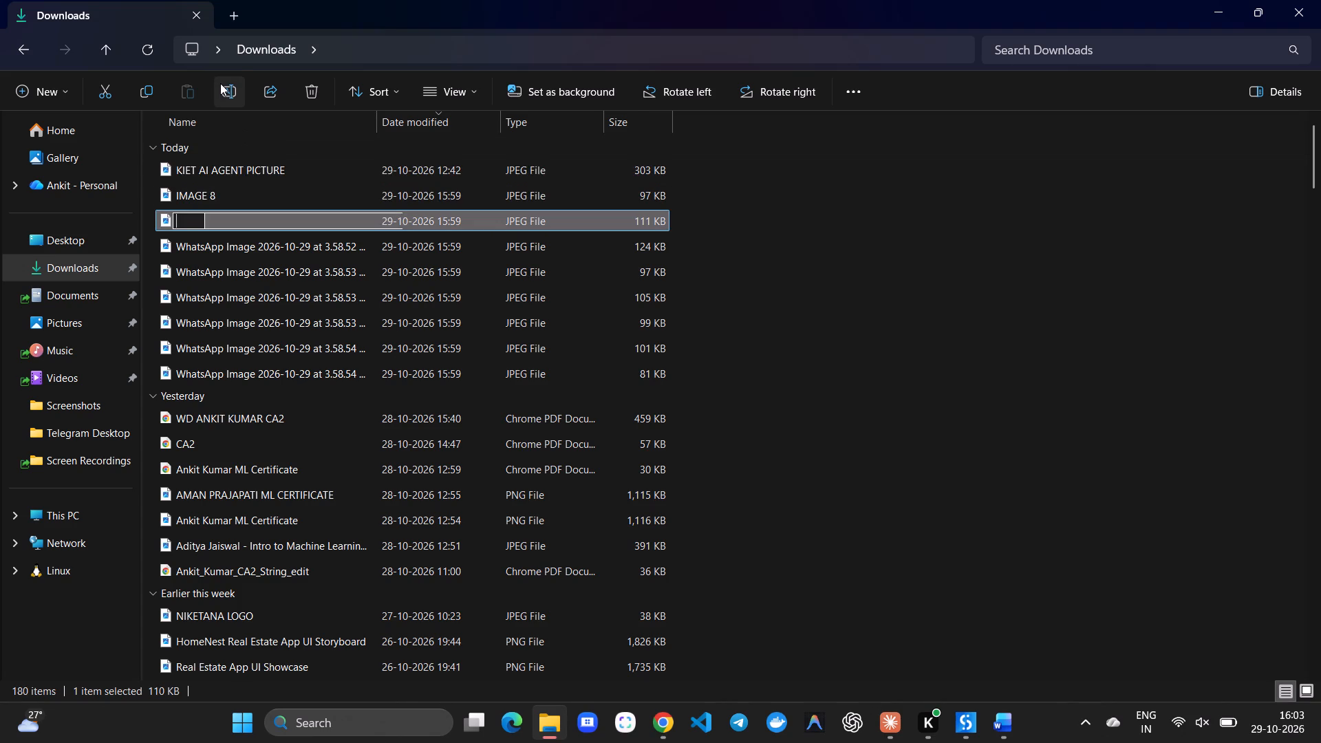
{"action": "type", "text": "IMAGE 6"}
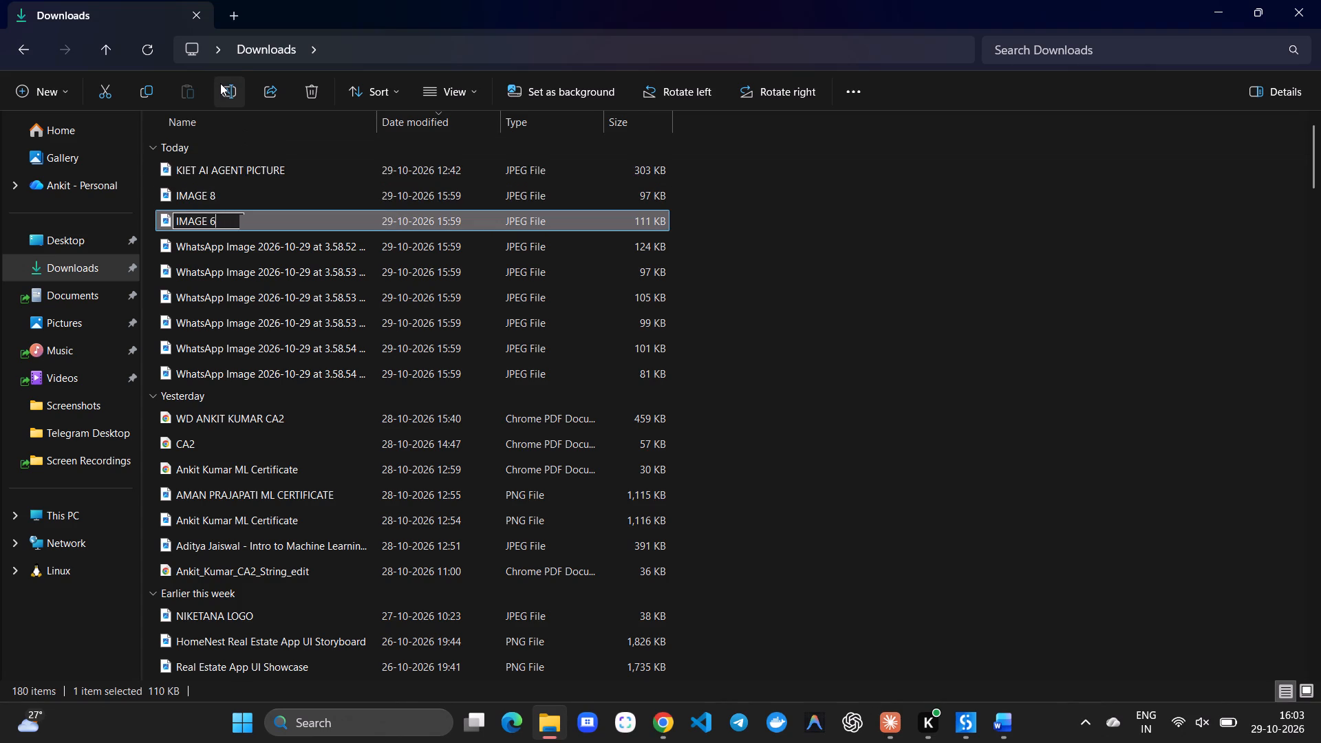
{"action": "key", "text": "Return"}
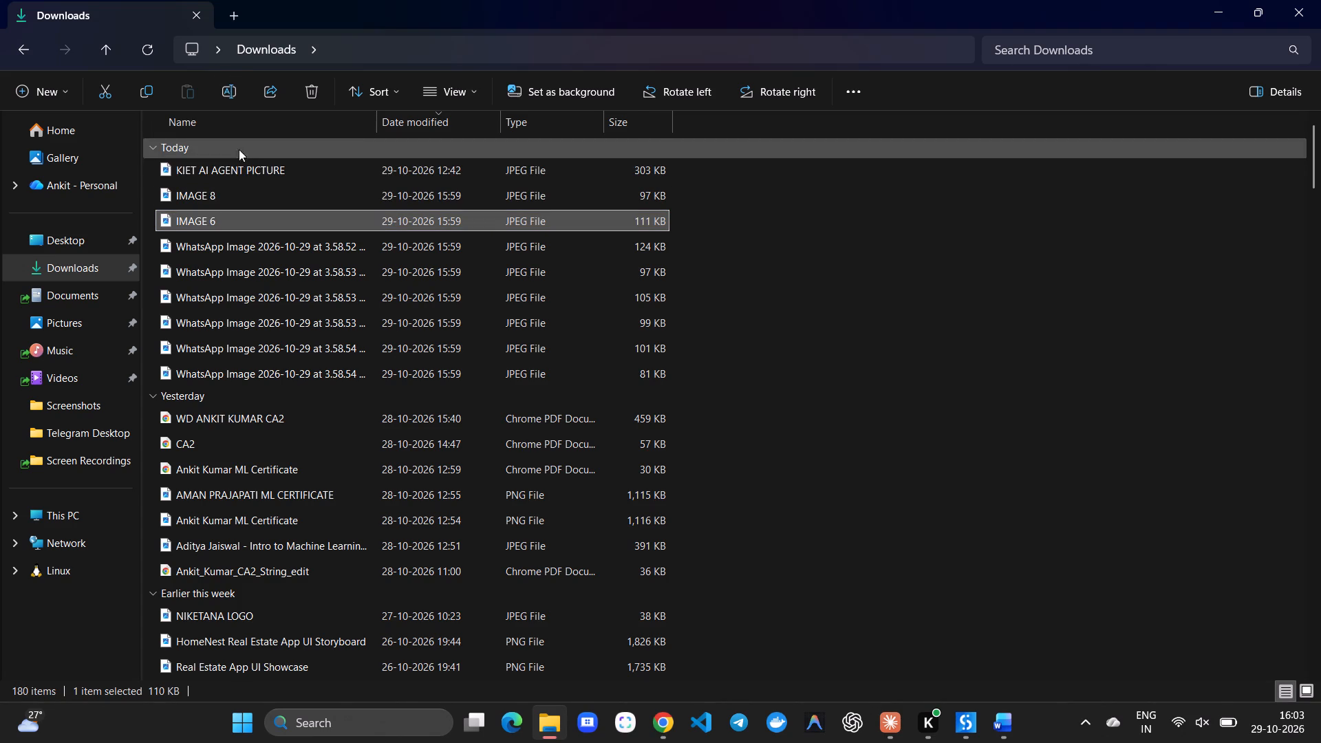
Preview the 3.58.52 PM (1) WhatsApp image, the Cloud Orchestrator processes screenshot, and rename it as IMAGE 4.
{"action": "double_click", "coordinate": [235, 254]}
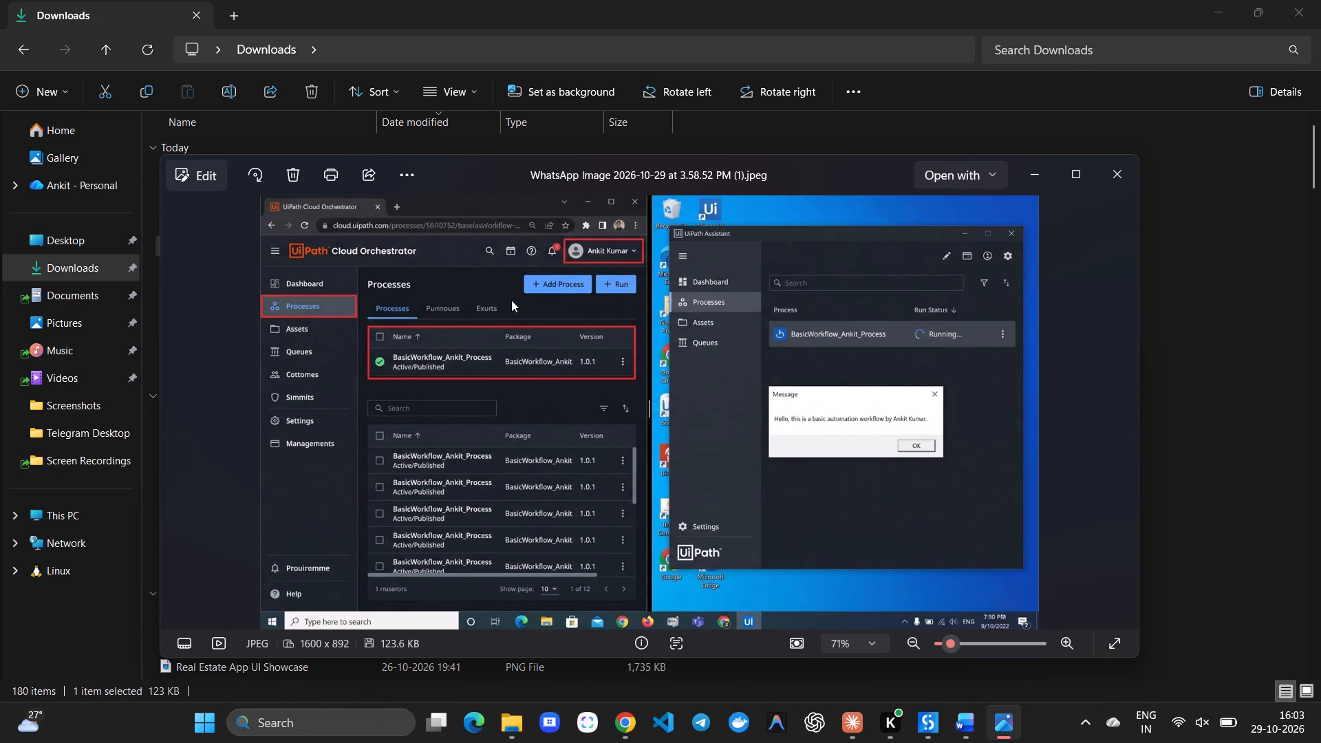
{"action": "left_click", "coordinate": [1126, 170]}
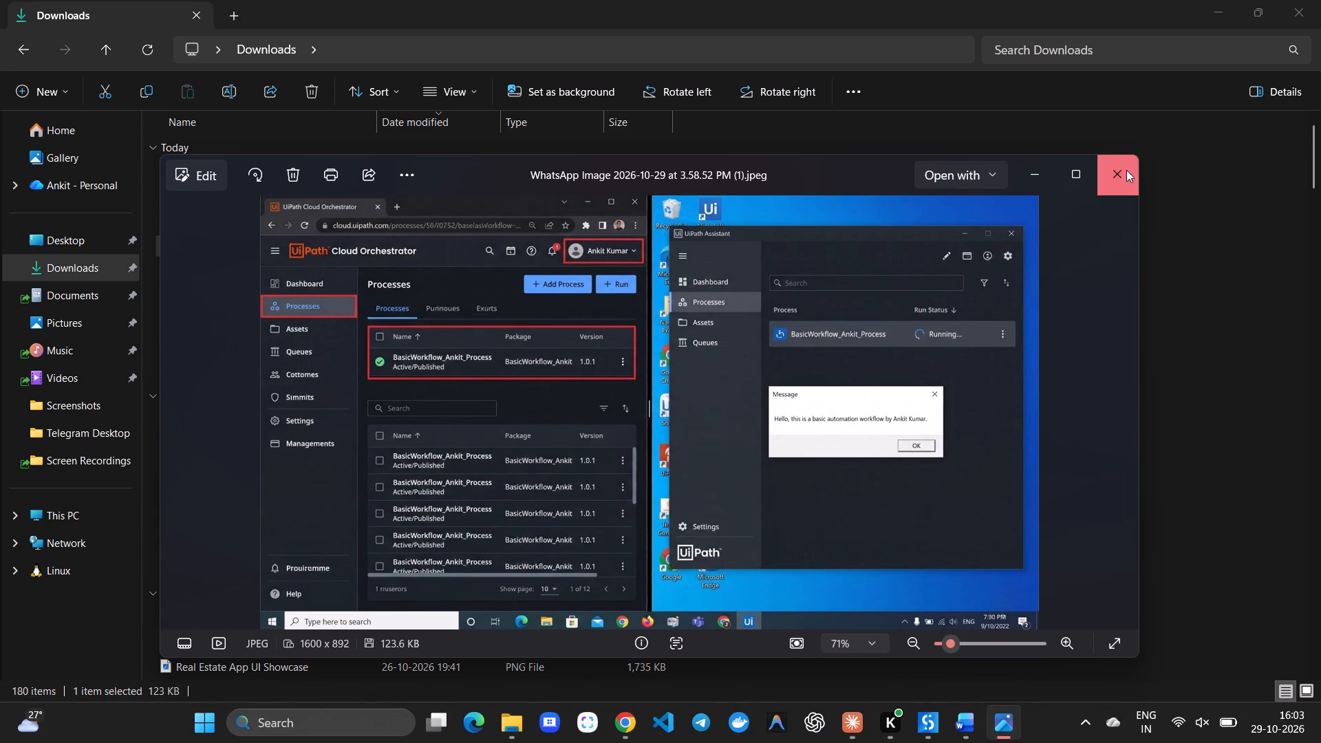
{"action": "left_click", "coordinate": [202, 248]}
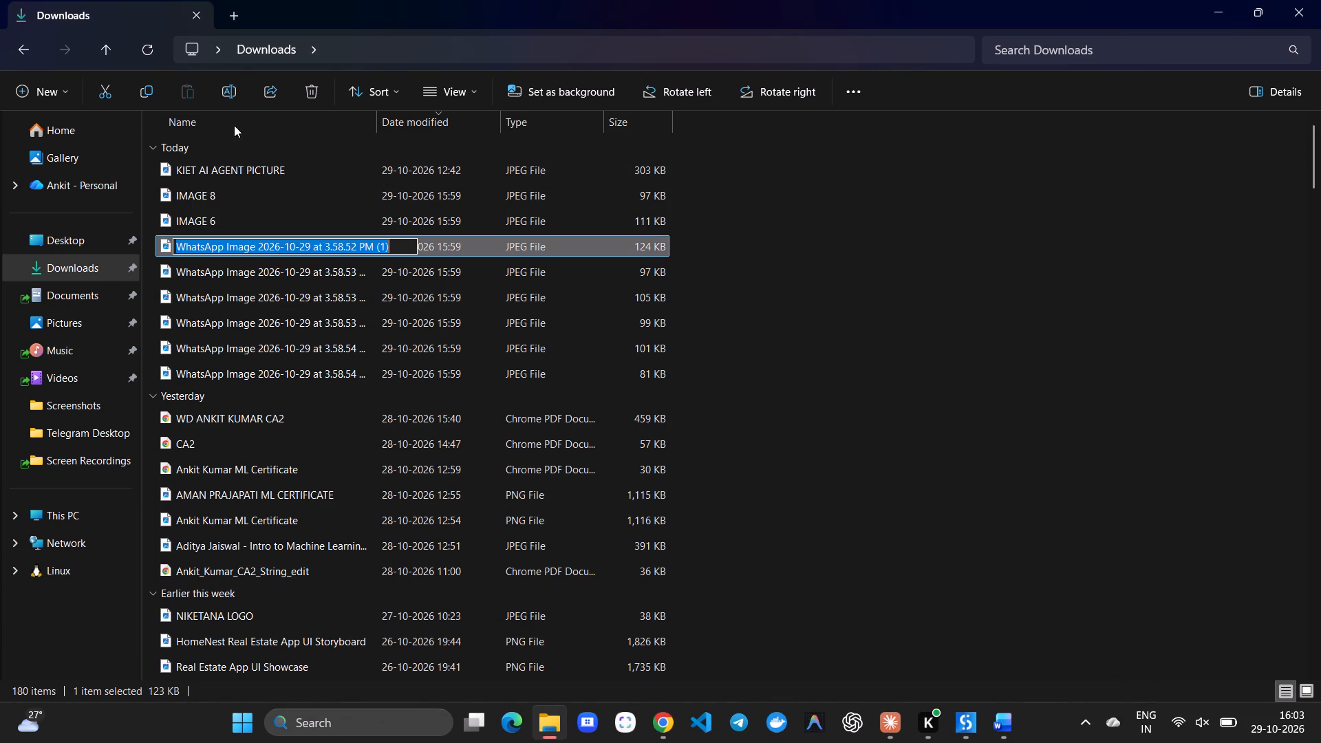
{"action": "left_click", "coordinate": [220, 99]}
{"action": "key", "text": "BackSpace"}
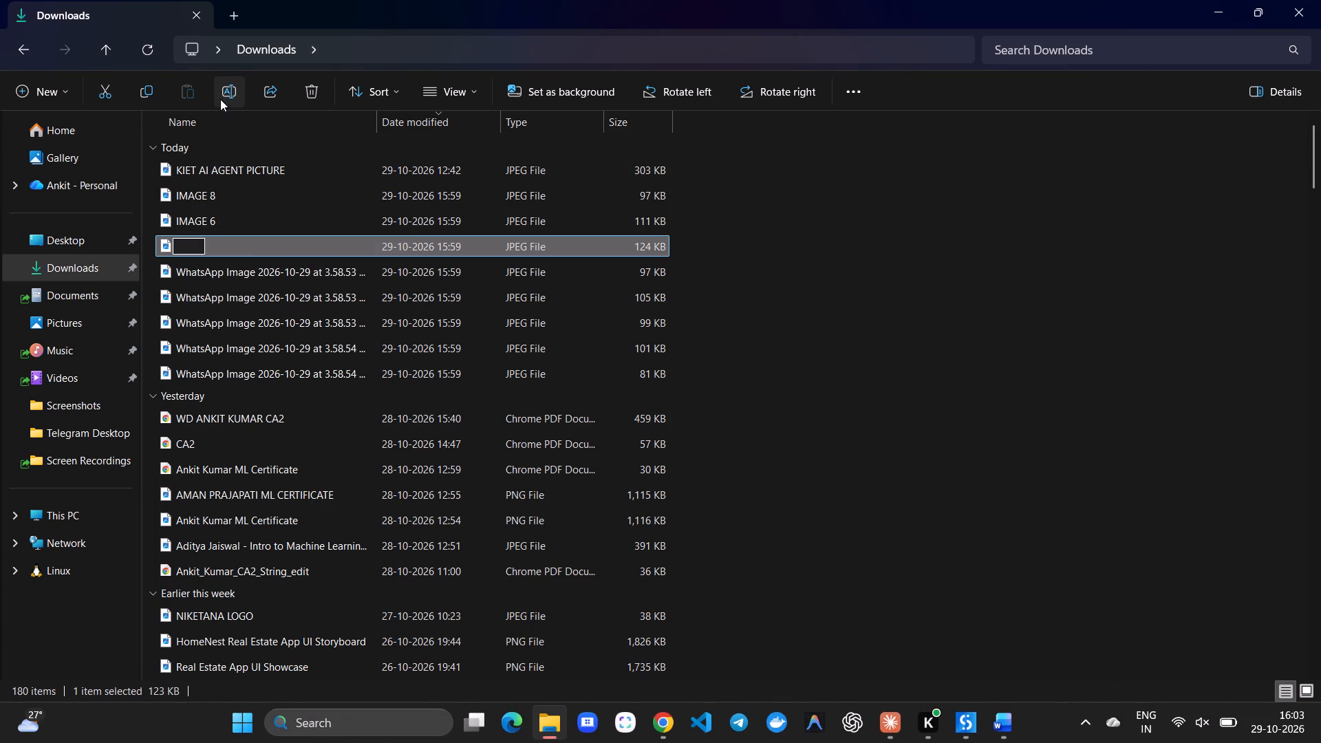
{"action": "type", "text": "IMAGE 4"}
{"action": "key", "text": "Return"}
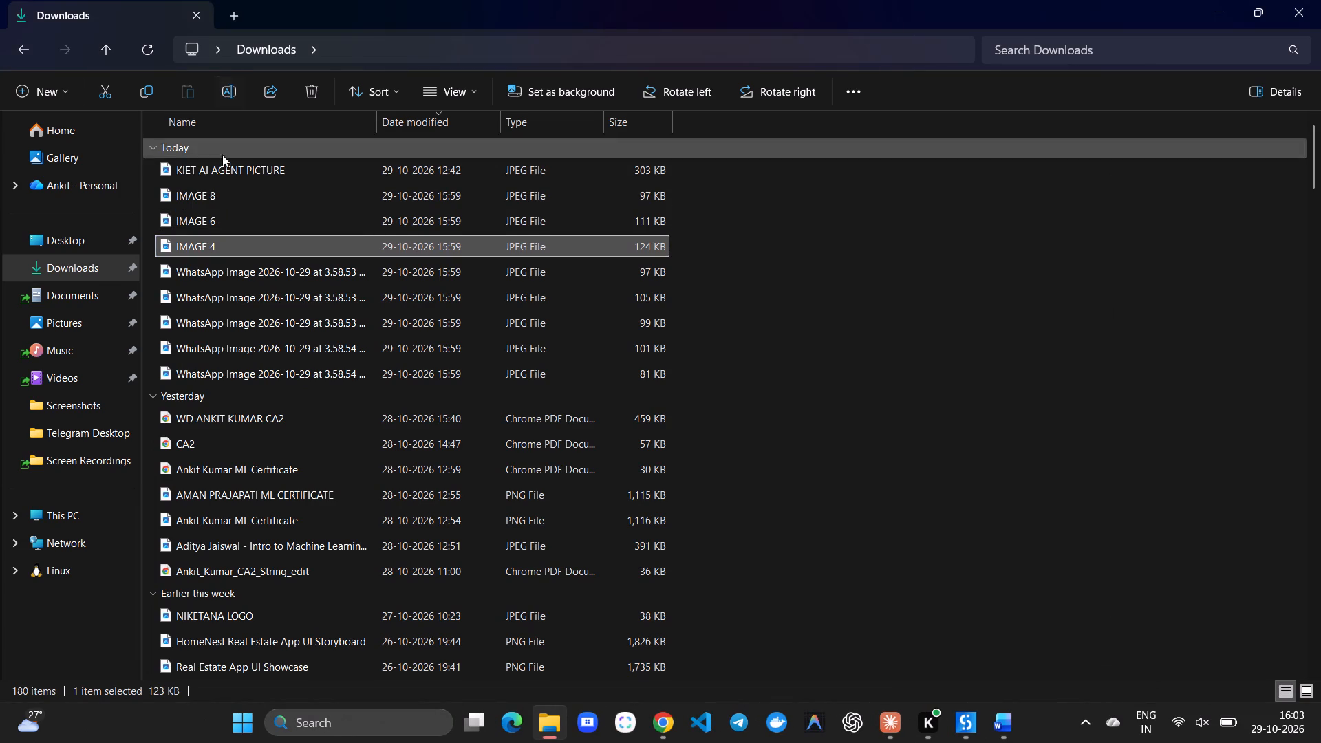
Preview the first 3.58.53 PM WhatsApp image, the basic workflow message box screenshot, and rename it as IMAGE 1.
{"action": "double_click", "coordinate": [235, 272]}
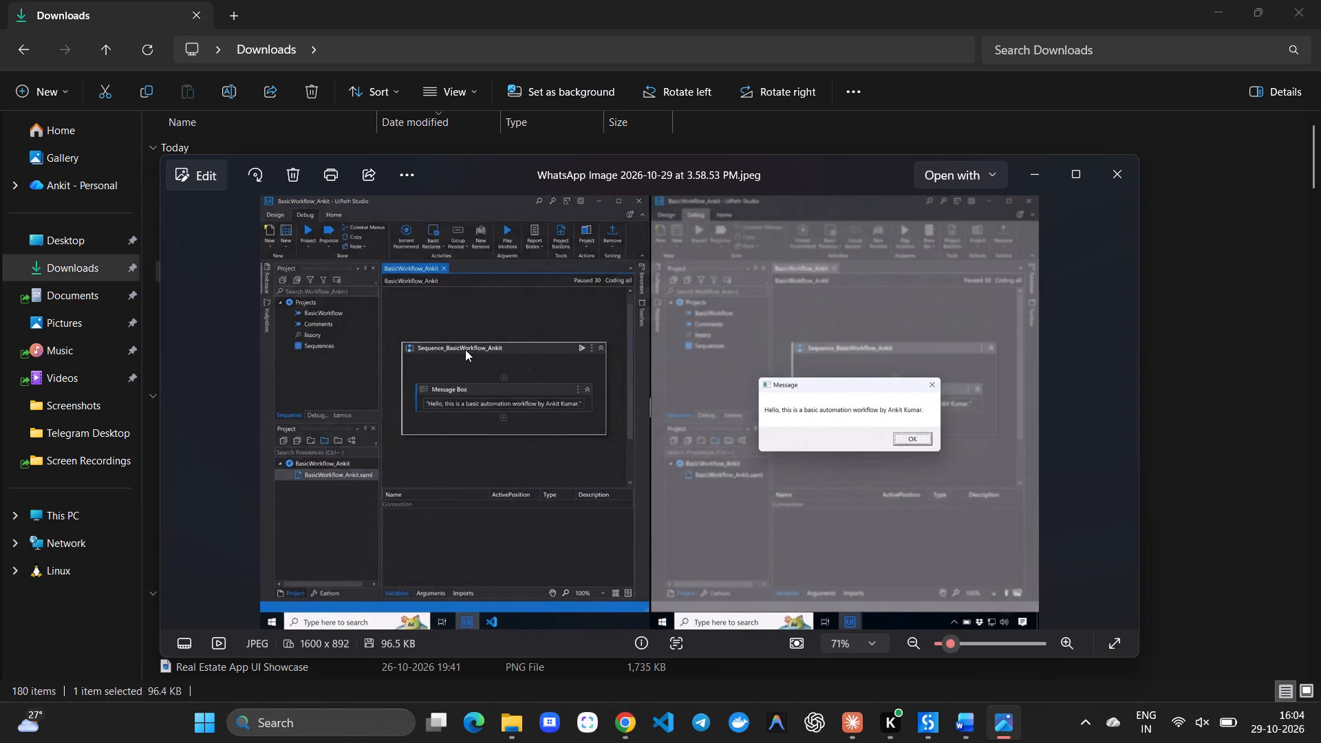
{"action": "left_click", "coordinate": [1124, 171]}
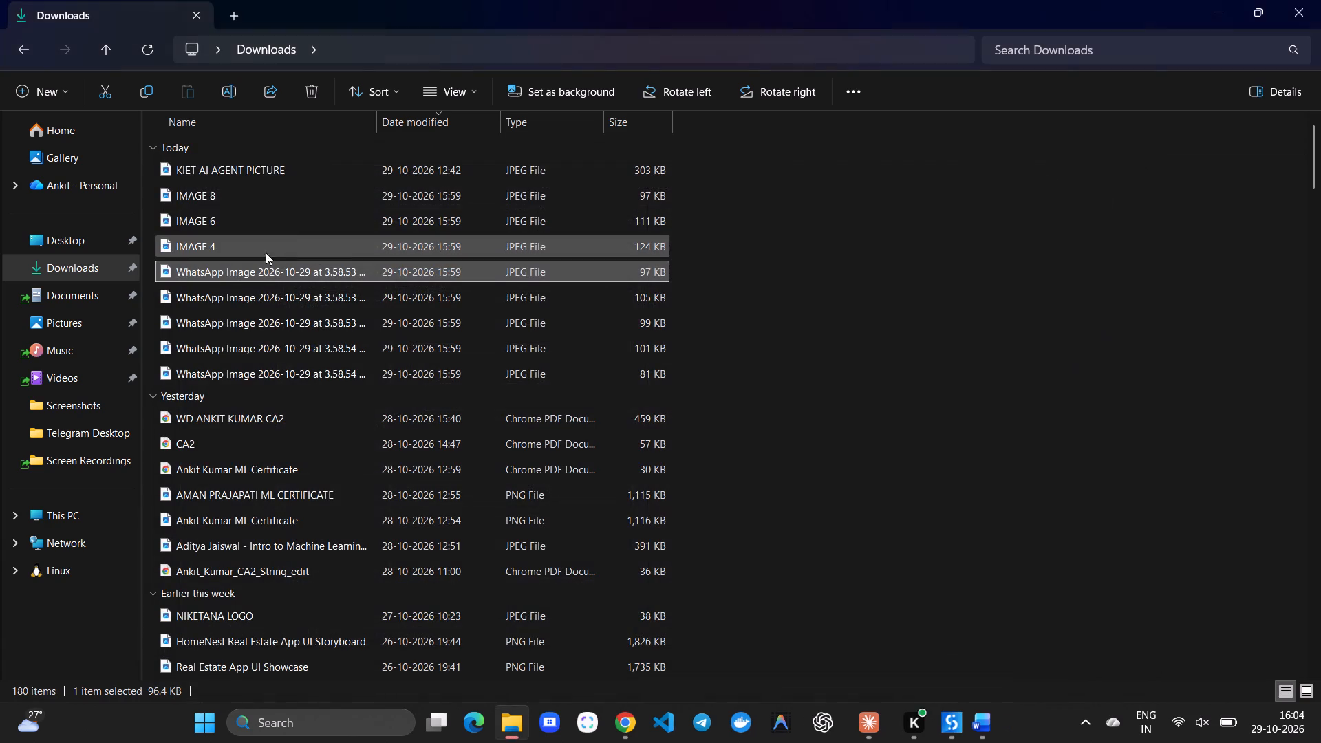
{"action": "left_click", "coordinate": [237, 88]}
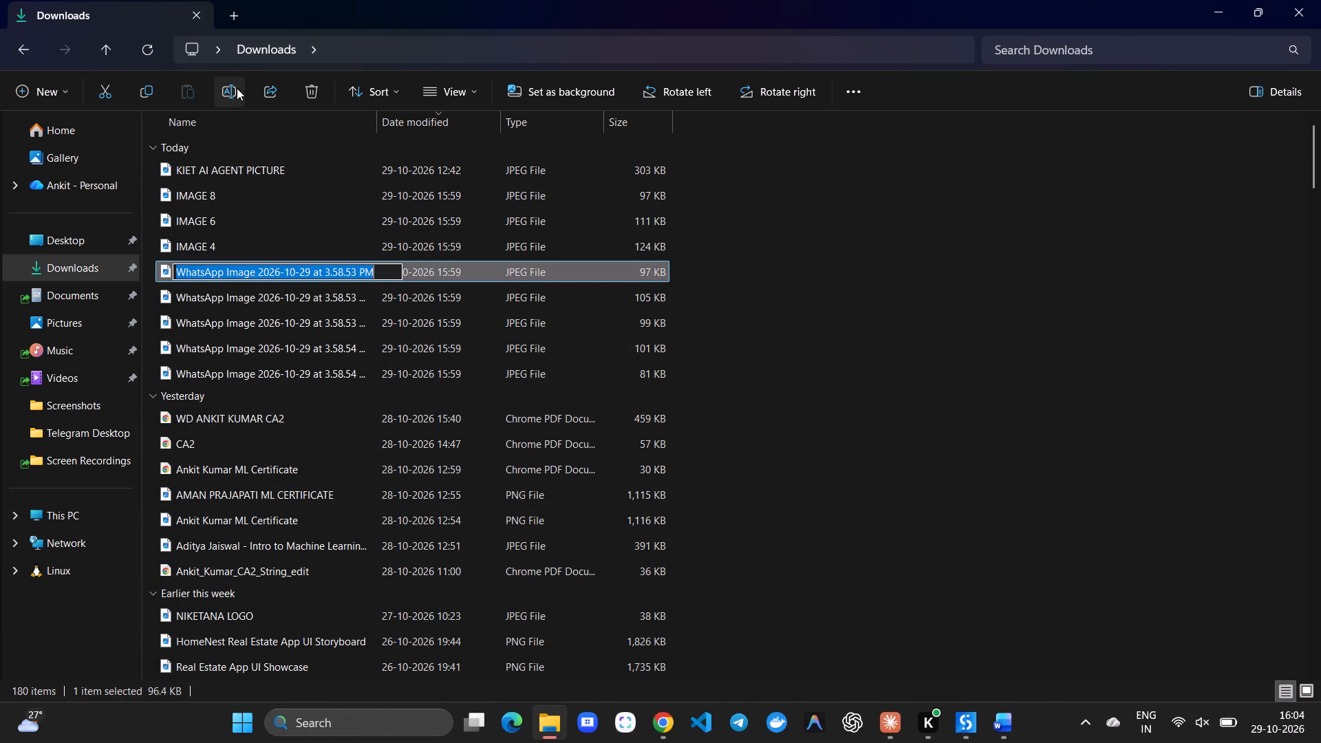
{"action": "key", "text": "BackSpace"}
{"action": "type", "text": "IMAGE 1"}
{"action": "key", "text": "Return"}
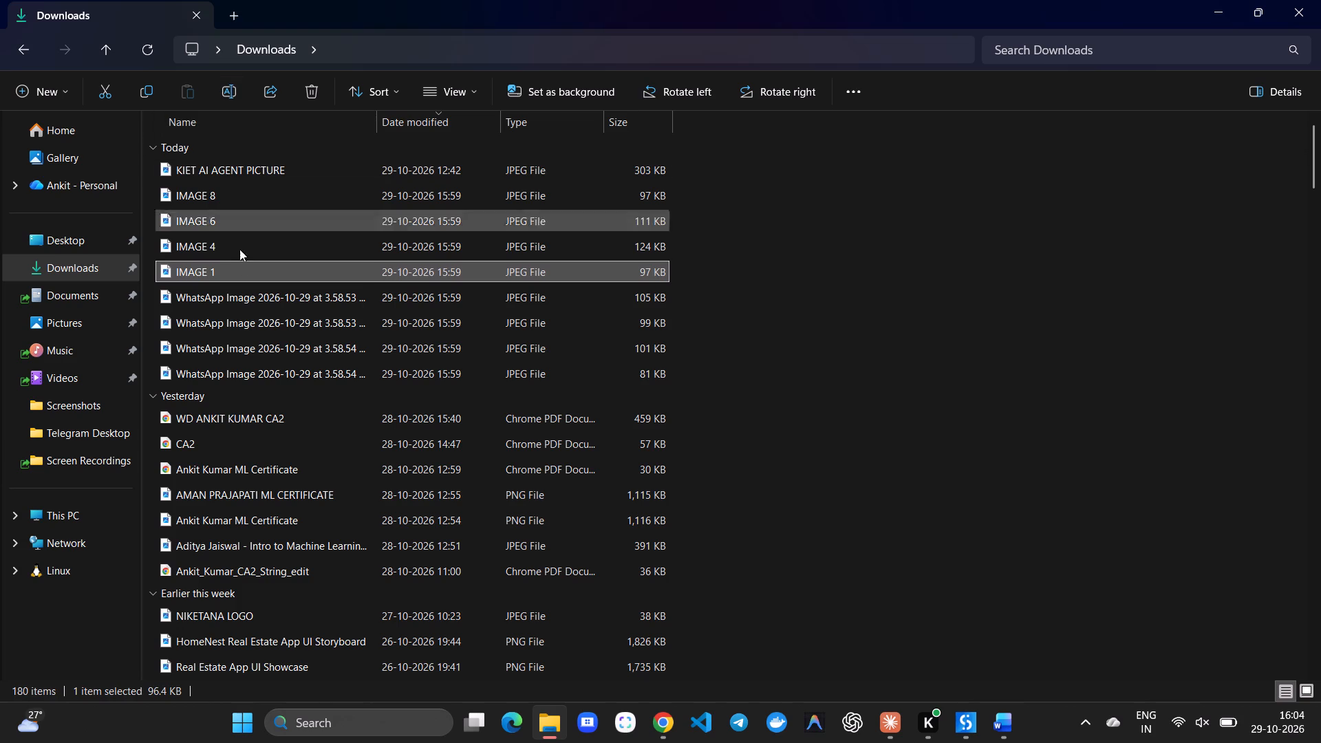
Preview the 3.58.53 PM (1) WhatsApp image, the UI Explorer selector screenshot, and rename it as IMAGE 7.
{"action": "double_click", "coordinate": [238, 297]}
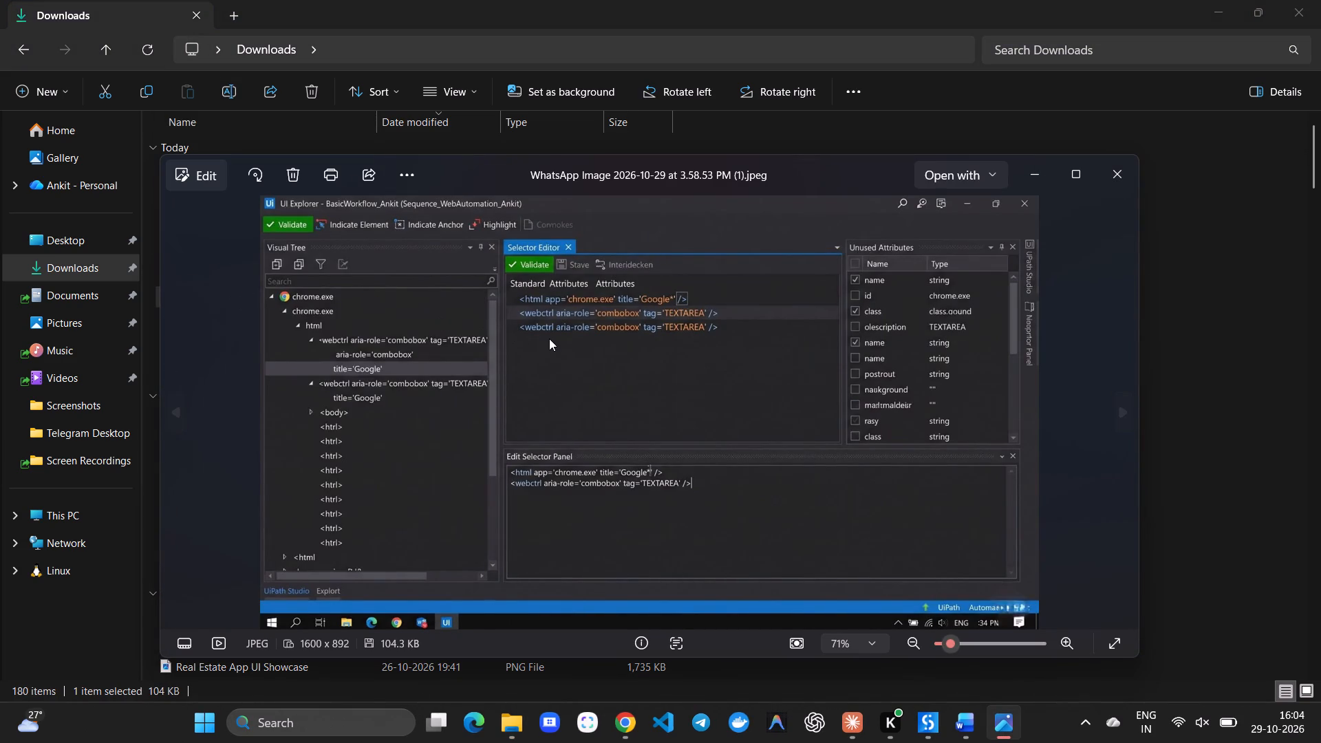
{"action": "left_click", "coordinate": [1115, 166]}
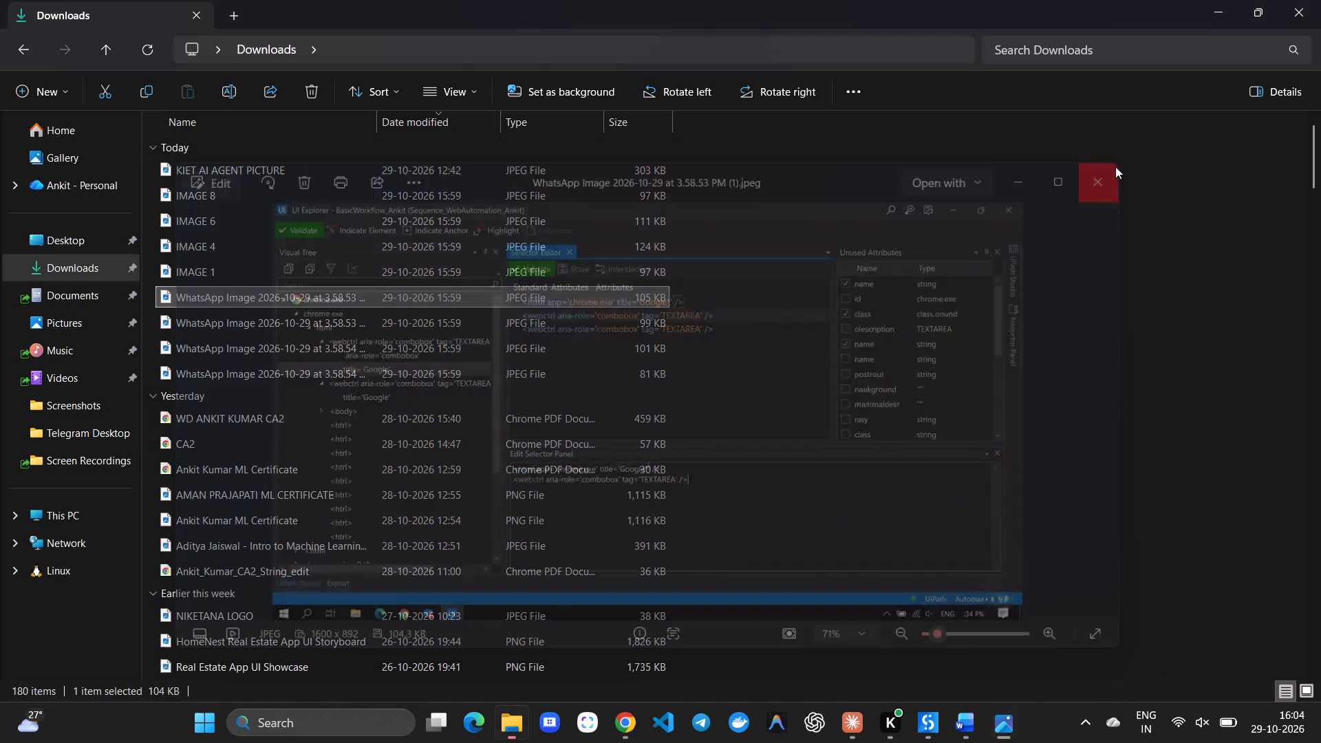
{"action": "left_click", "coordinate": [291, 288]}
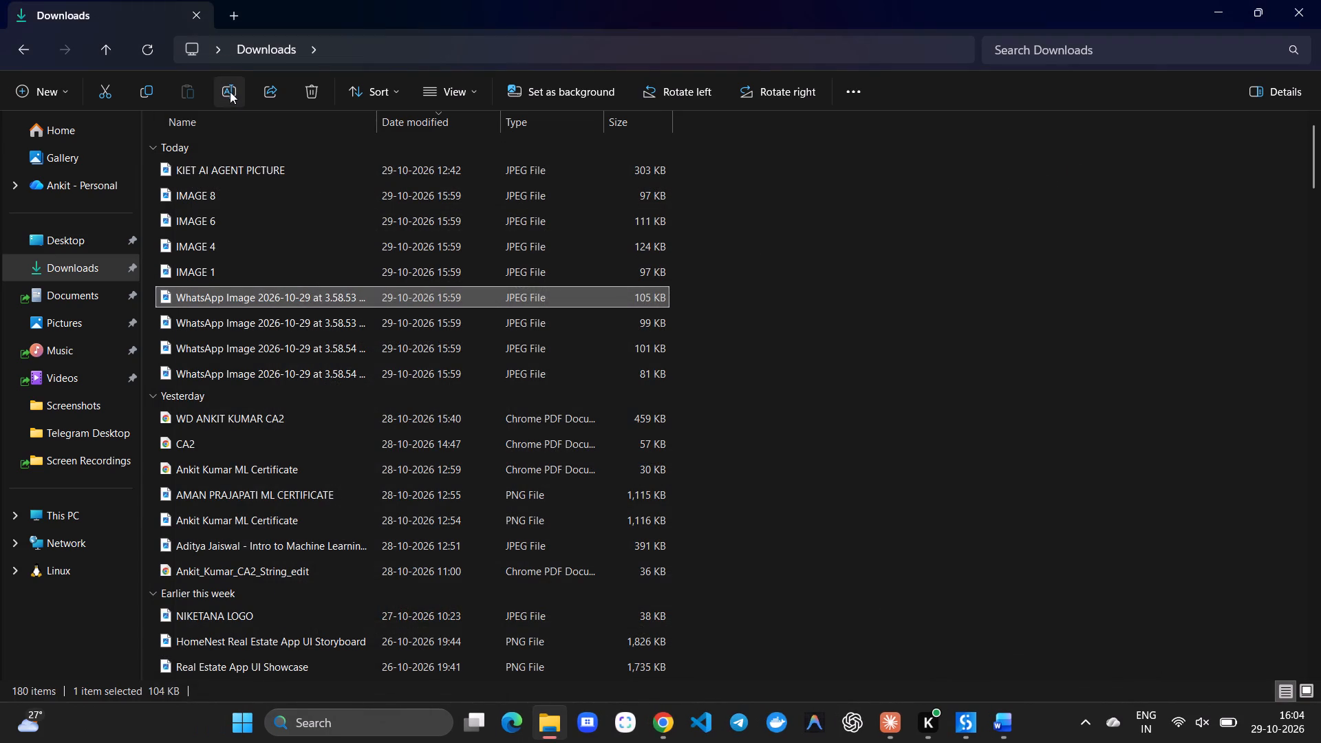
{"action": "left_click", "coordinate": [230, 91]}
{"action": "key", "text": "BackSpace"}
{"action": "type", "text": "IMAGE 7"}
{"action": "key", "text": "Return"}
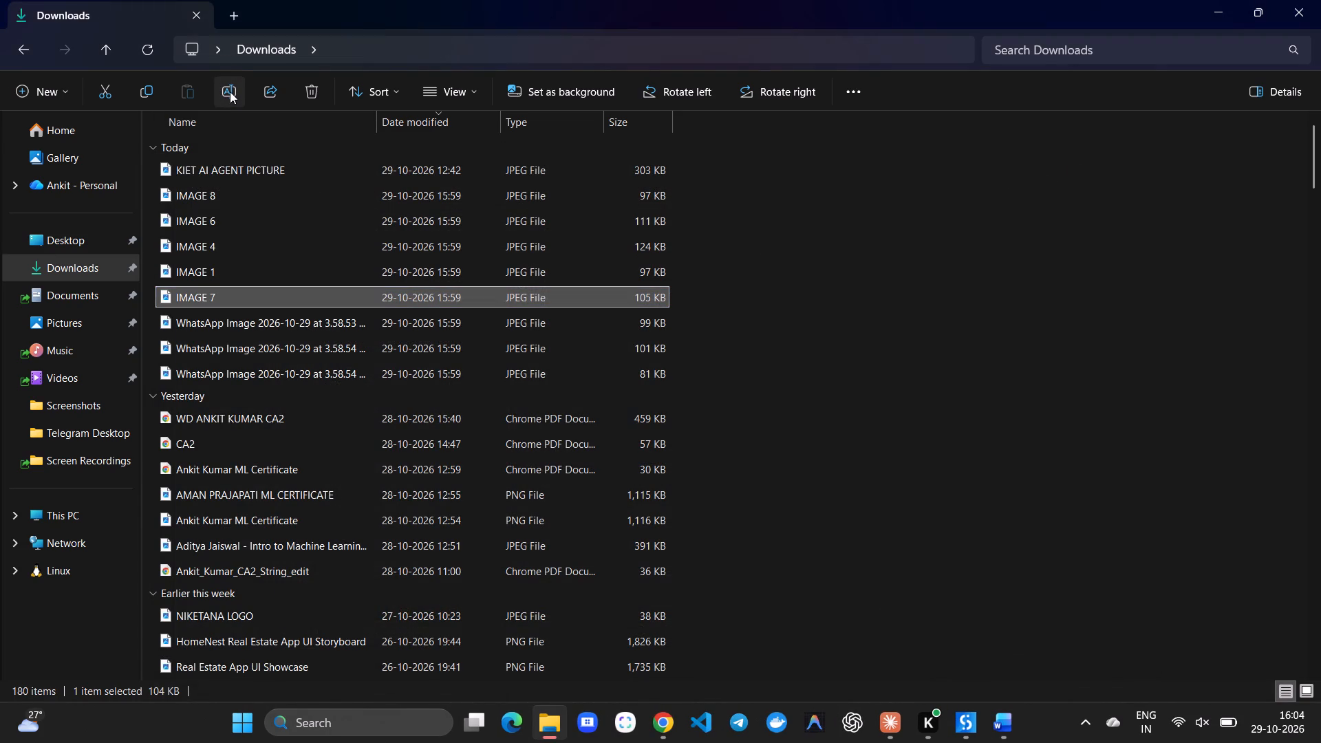
Preview the 3.58.53 PM (2) WhatsApp image, the Excel data extraction screenshot, and rename it as IMAGE 5.
{"action": "double_click", "coordinate": [241, 316]}
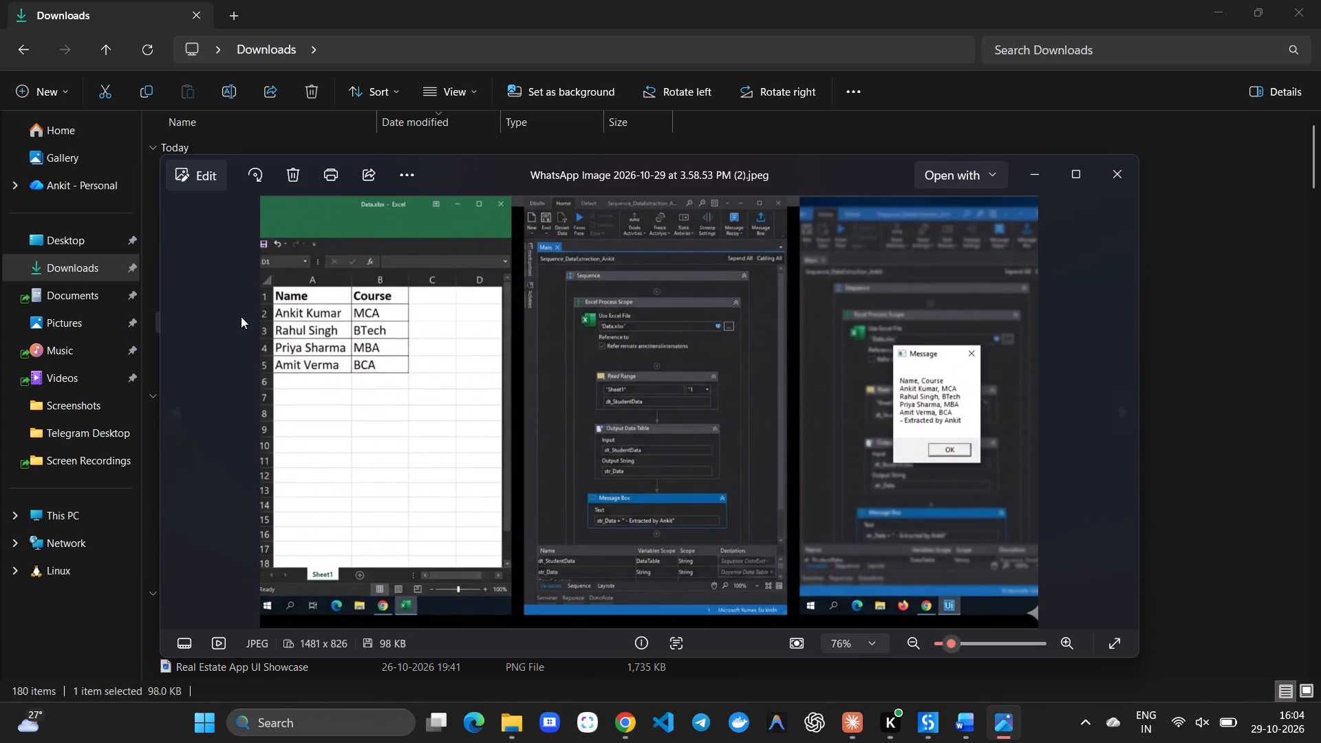
{"action": "left_click", "coordinate": [1116, 174]}
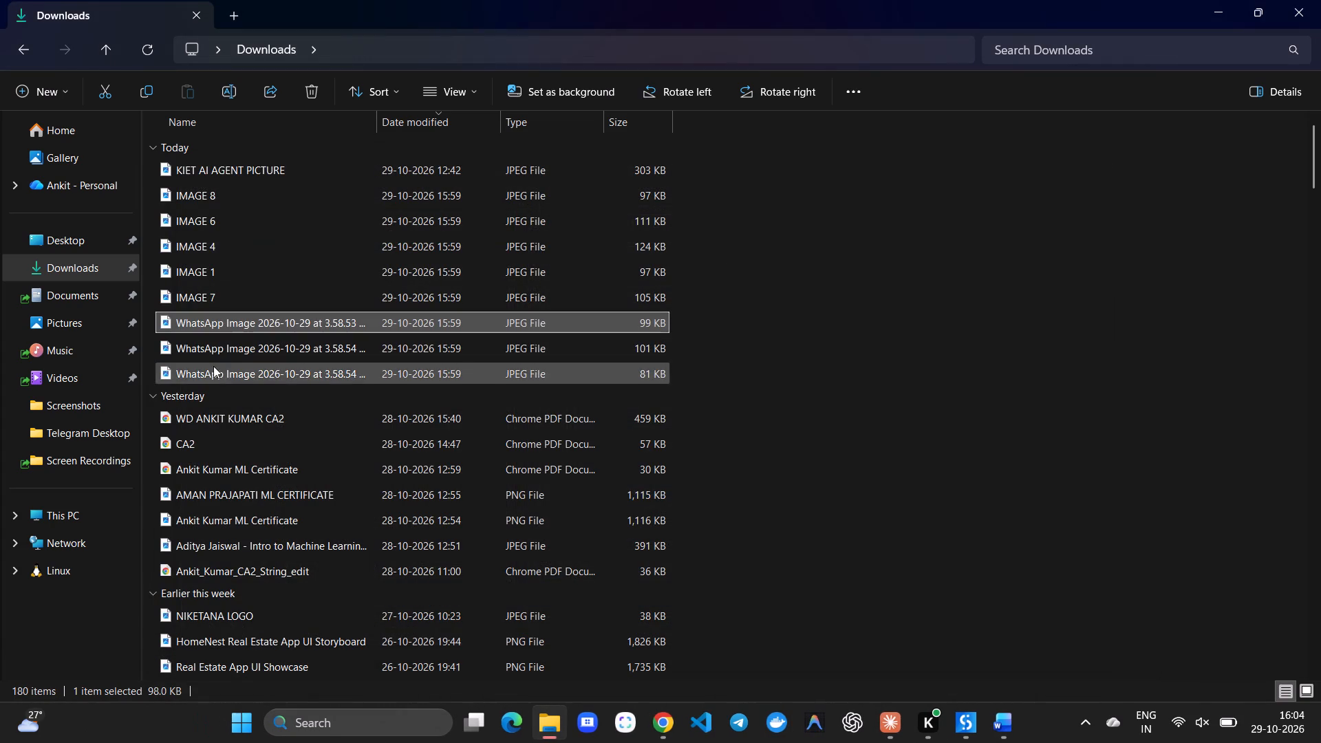
{"action": "left_click", "coordinate": [226, 324]}
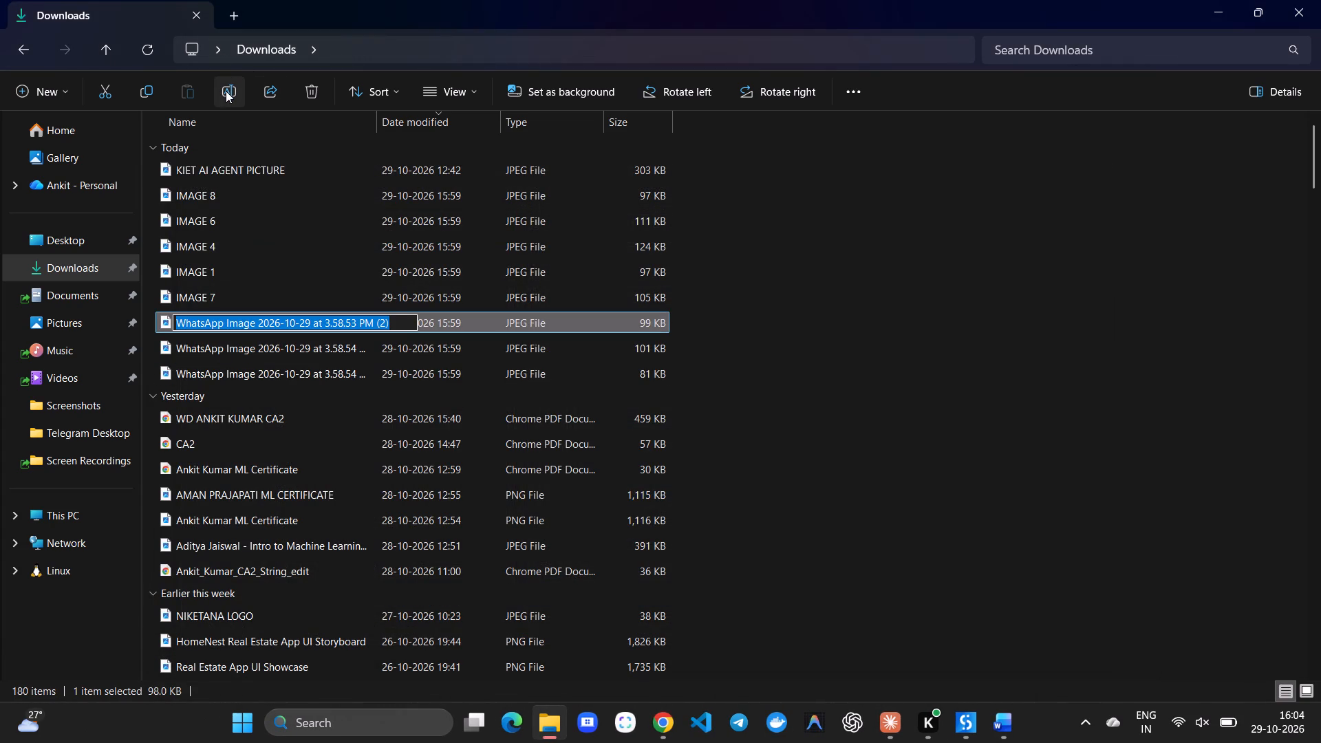
{"action": "key", "text": "BackSpace"}
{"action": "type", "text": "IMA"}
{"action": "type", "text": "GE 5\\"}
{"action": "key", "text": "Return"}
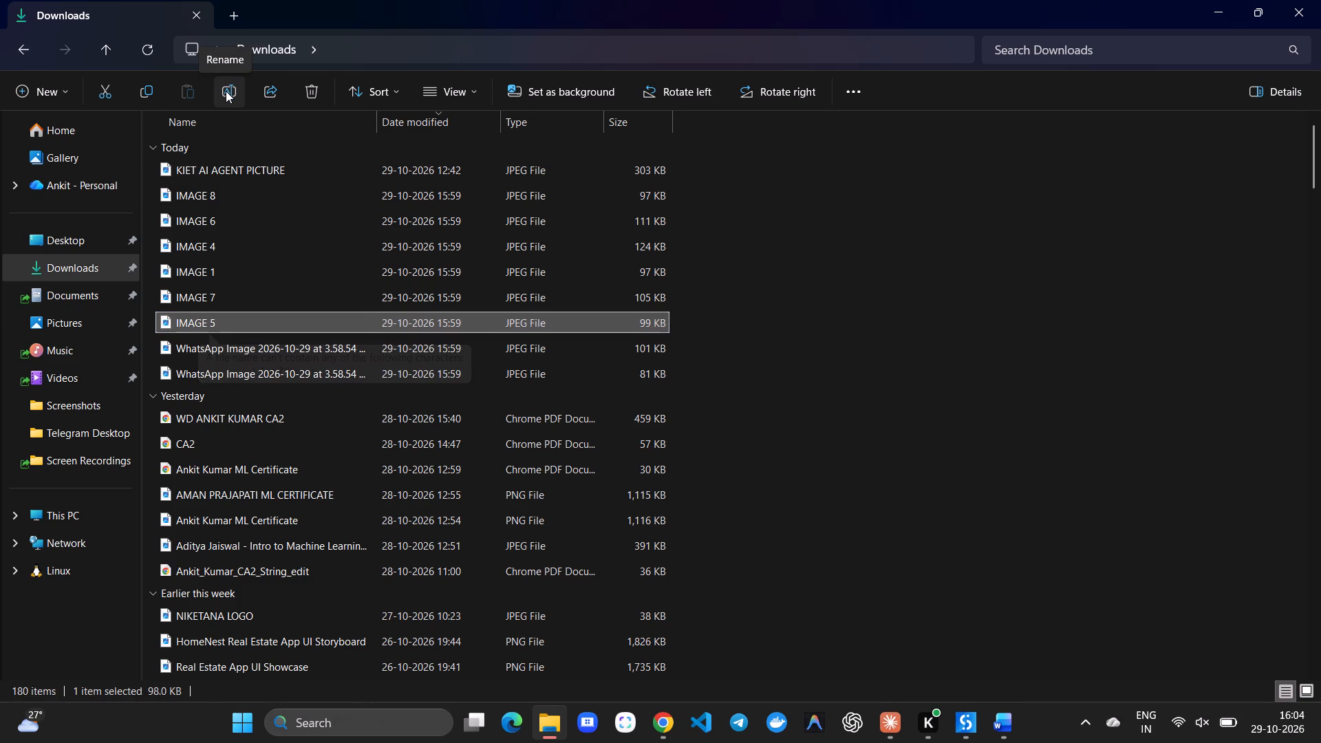
Preview the first 3.58.54 PM WhatsApp image, the control flow sequence screenshot, and rename it as IMAGE 3.
{"action": "double_click", "coordinate": [253, 356]}
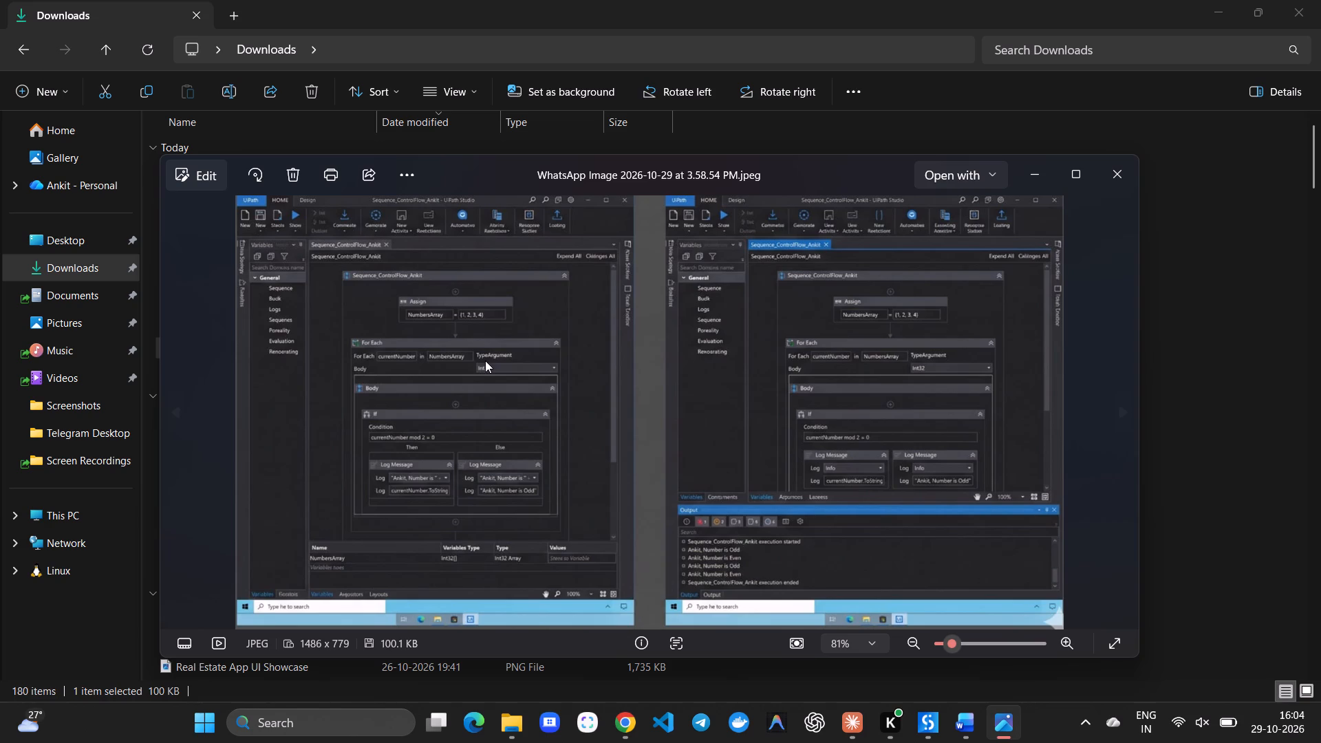
{"action": "left_click", "coordinate": [1129, 176]}
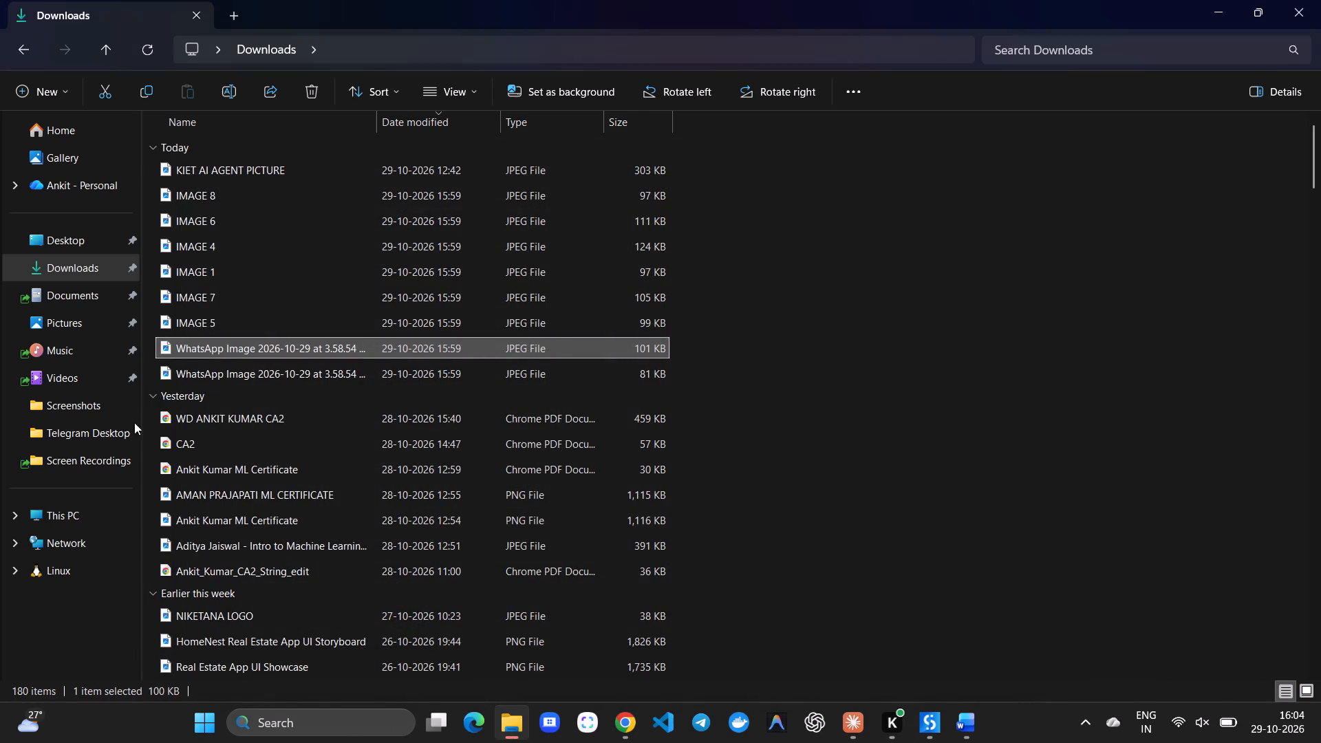
{"action": "left_click", "coordinate": [239, 353]}
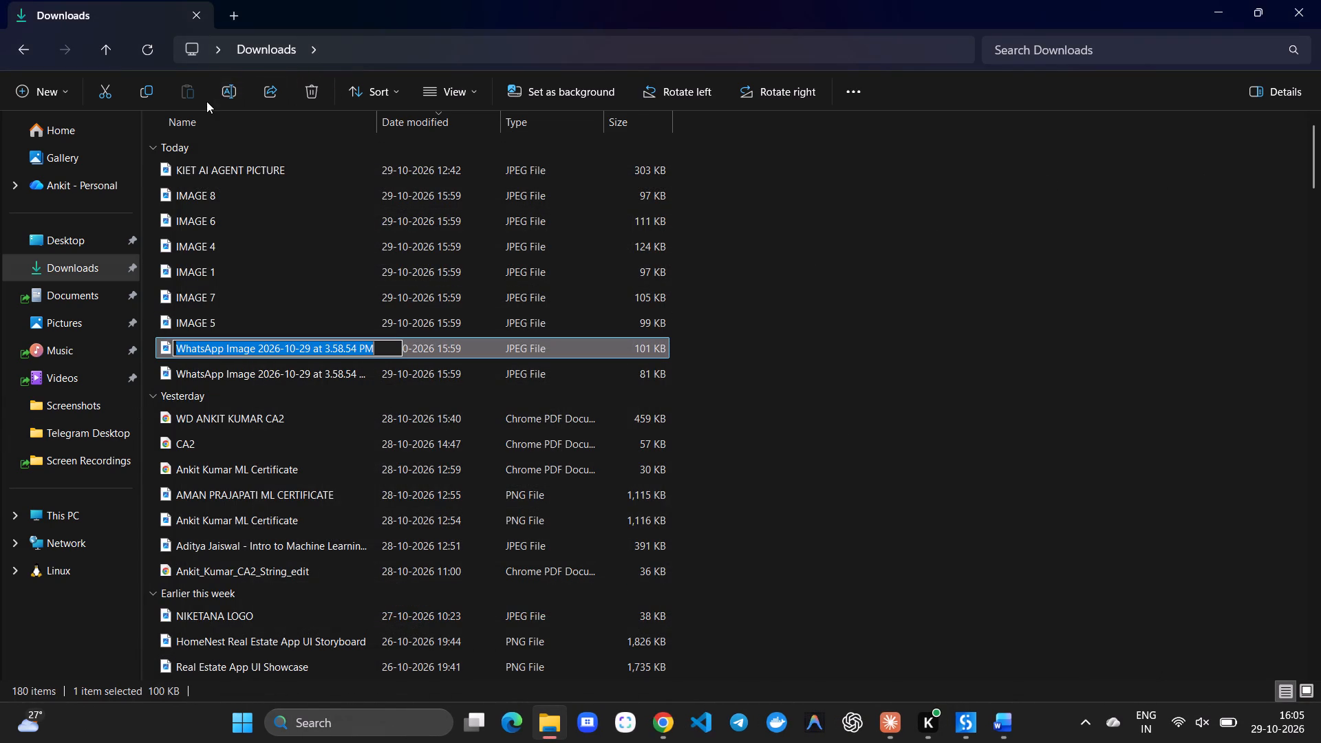
{"action": "key", "text": "BackSpace"}
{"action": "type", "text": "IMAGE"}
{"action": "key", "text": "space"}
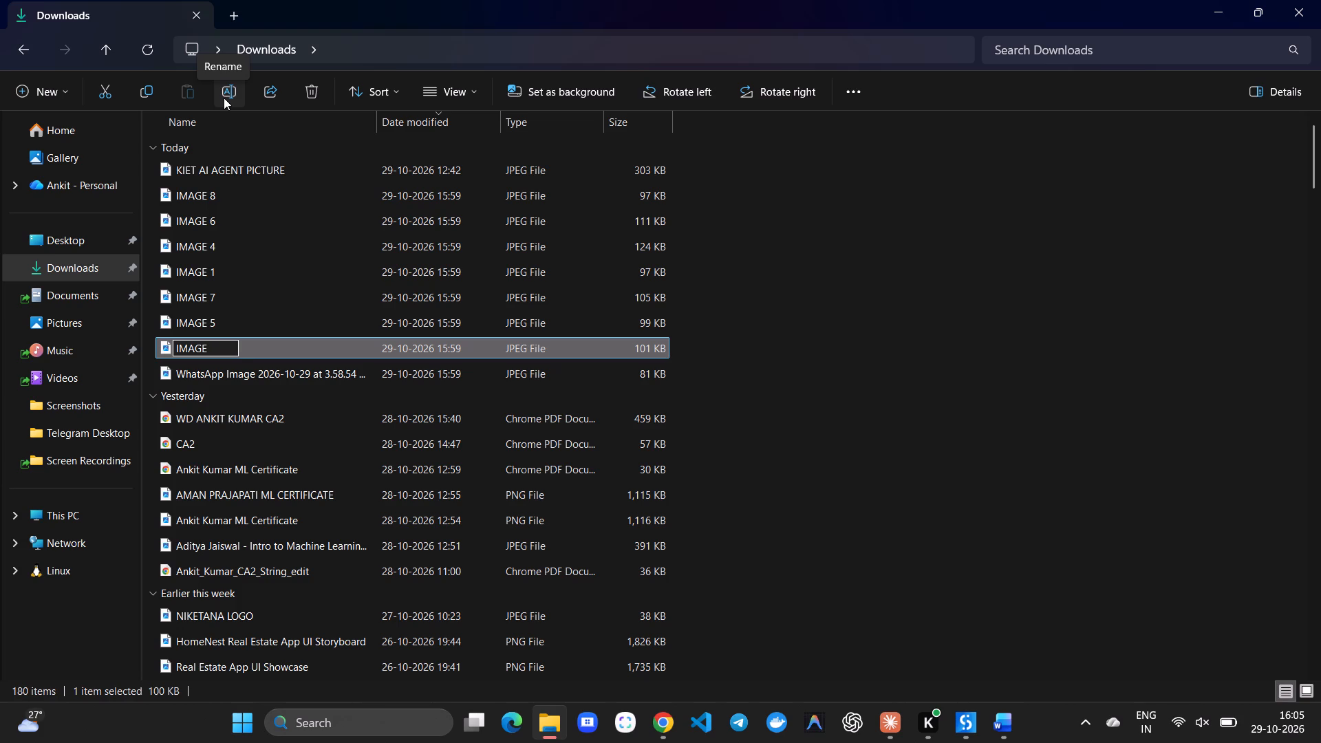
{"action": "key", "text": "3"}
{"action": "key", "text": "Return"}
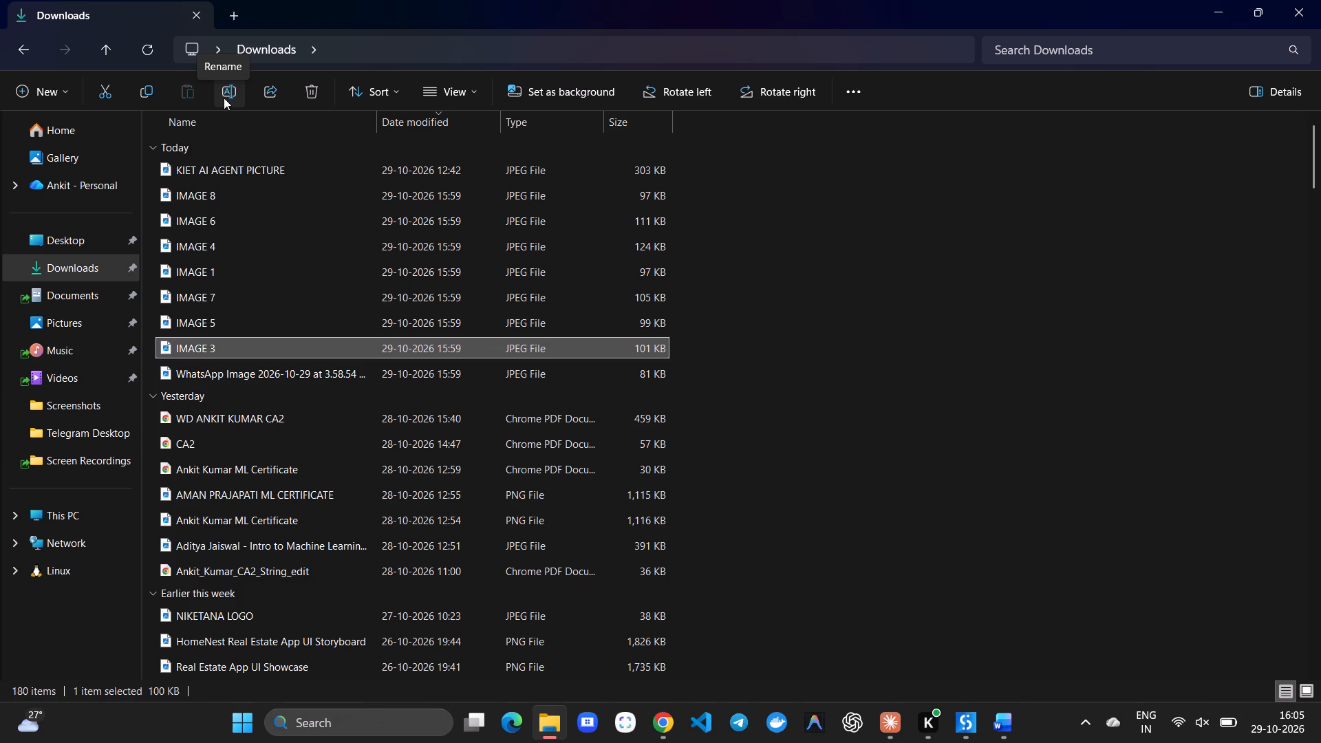
Preview the 3.58.54 PM (1) WhatsApp image, the variables and arguments screenshot, and rename it as IMAGE 2.
{"action": "left_click", "coordinate": [237, 374]}
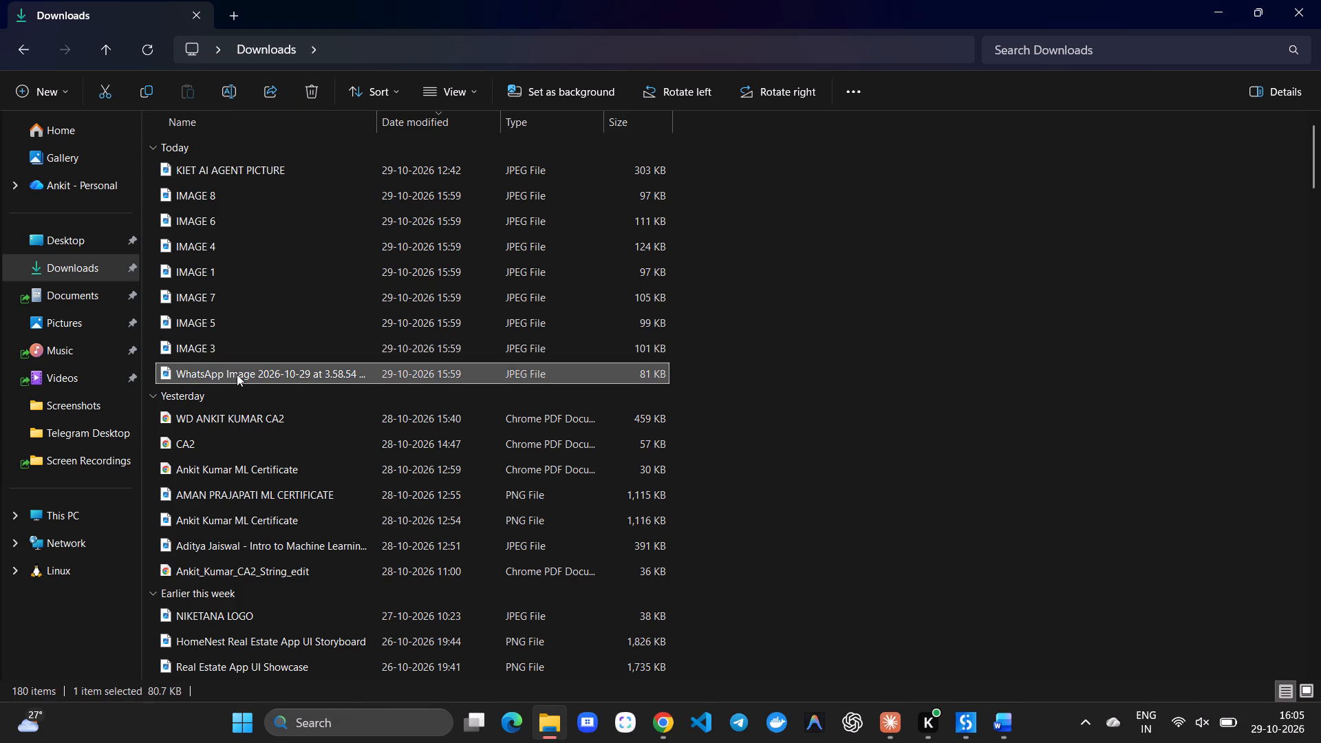
{"action": "double_click", "coordinate": [237, 374]}
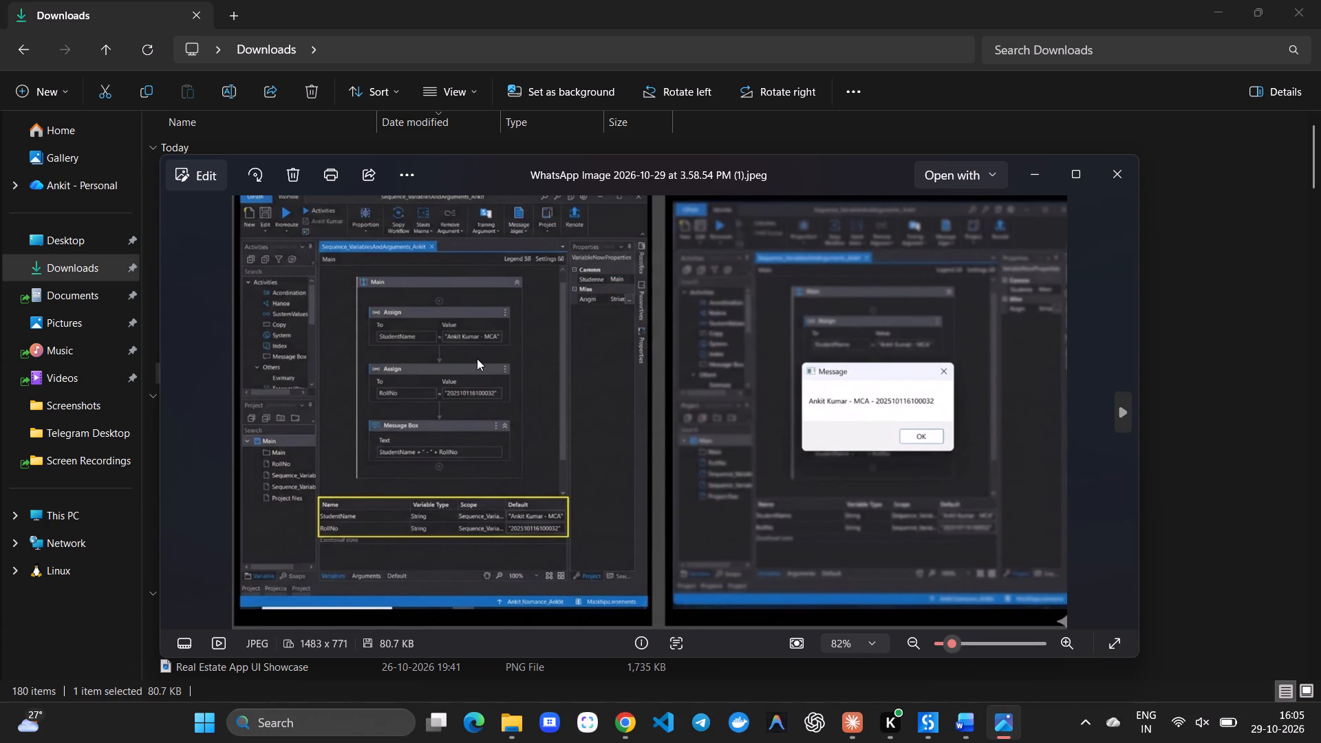
{"action": "left_click", "coordinate": [1128, 177]}
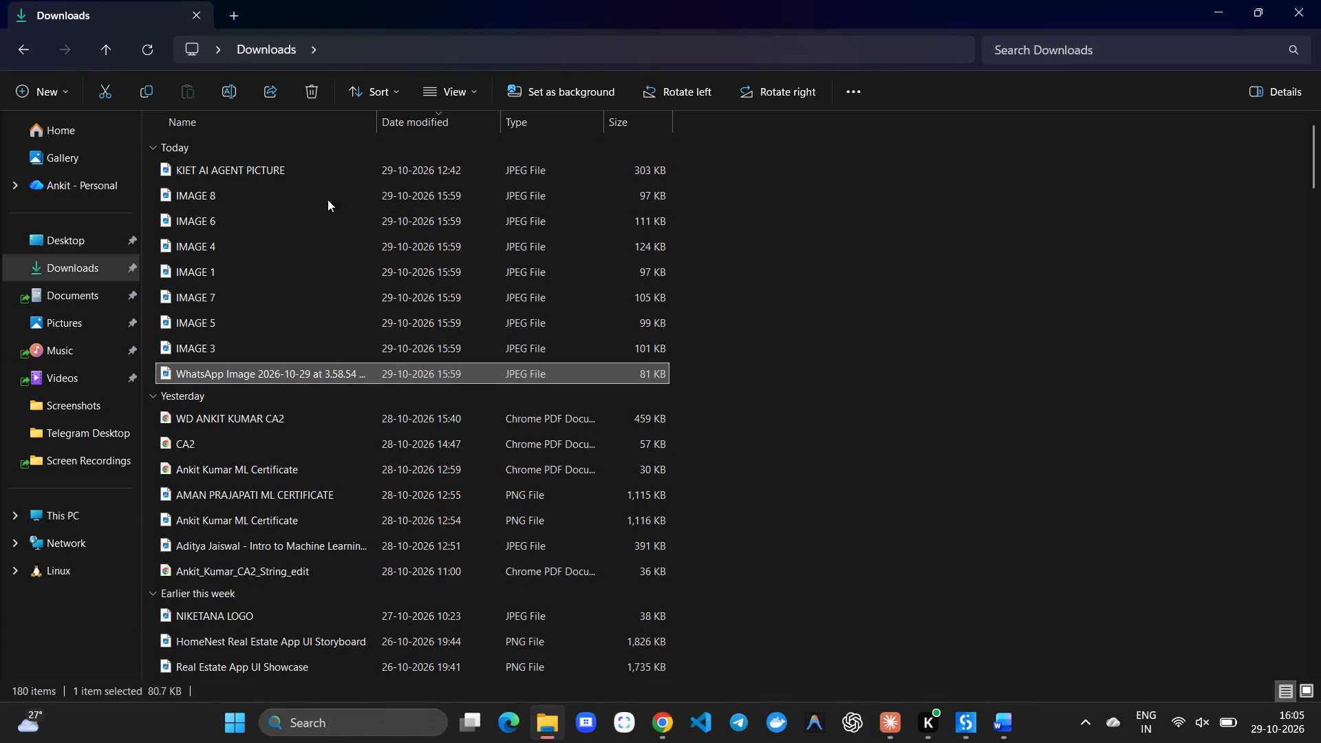
{"action": "left_click", "coordinate": [239, 83]}
{"action": "key", "text": "BackSpace"}
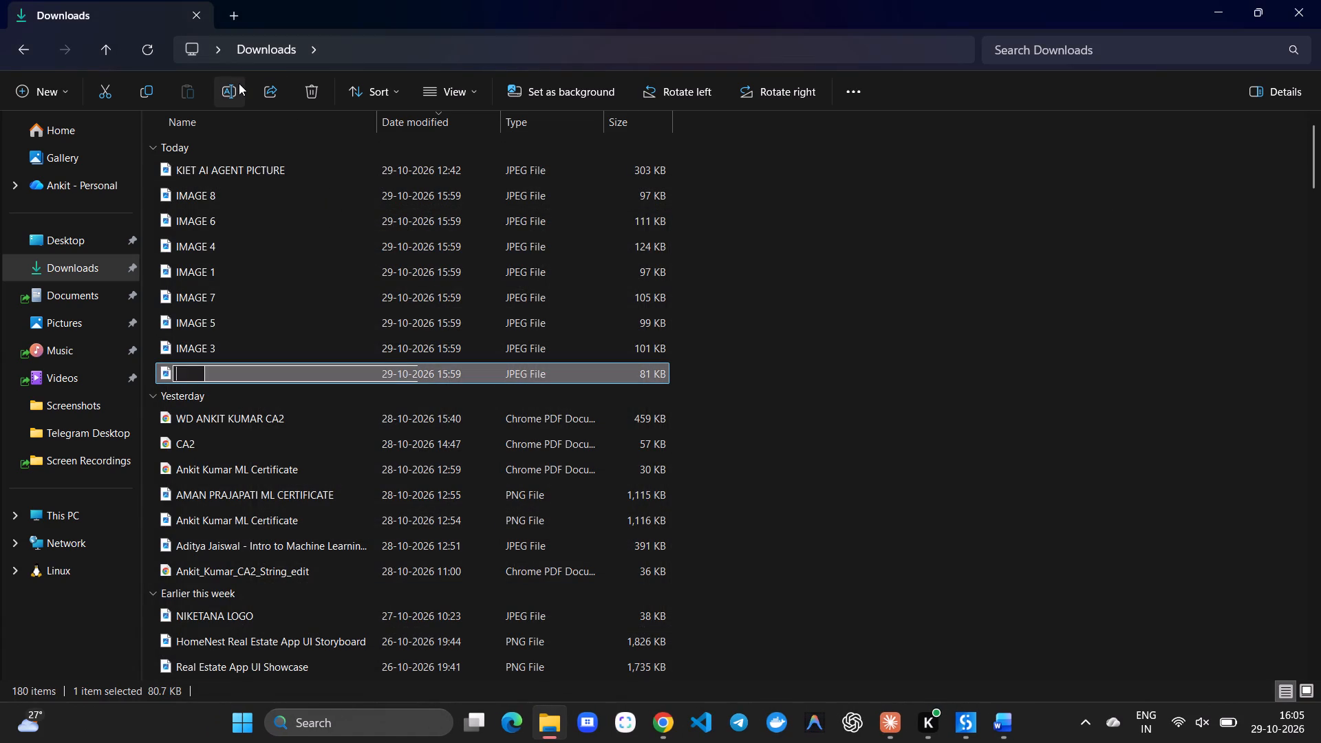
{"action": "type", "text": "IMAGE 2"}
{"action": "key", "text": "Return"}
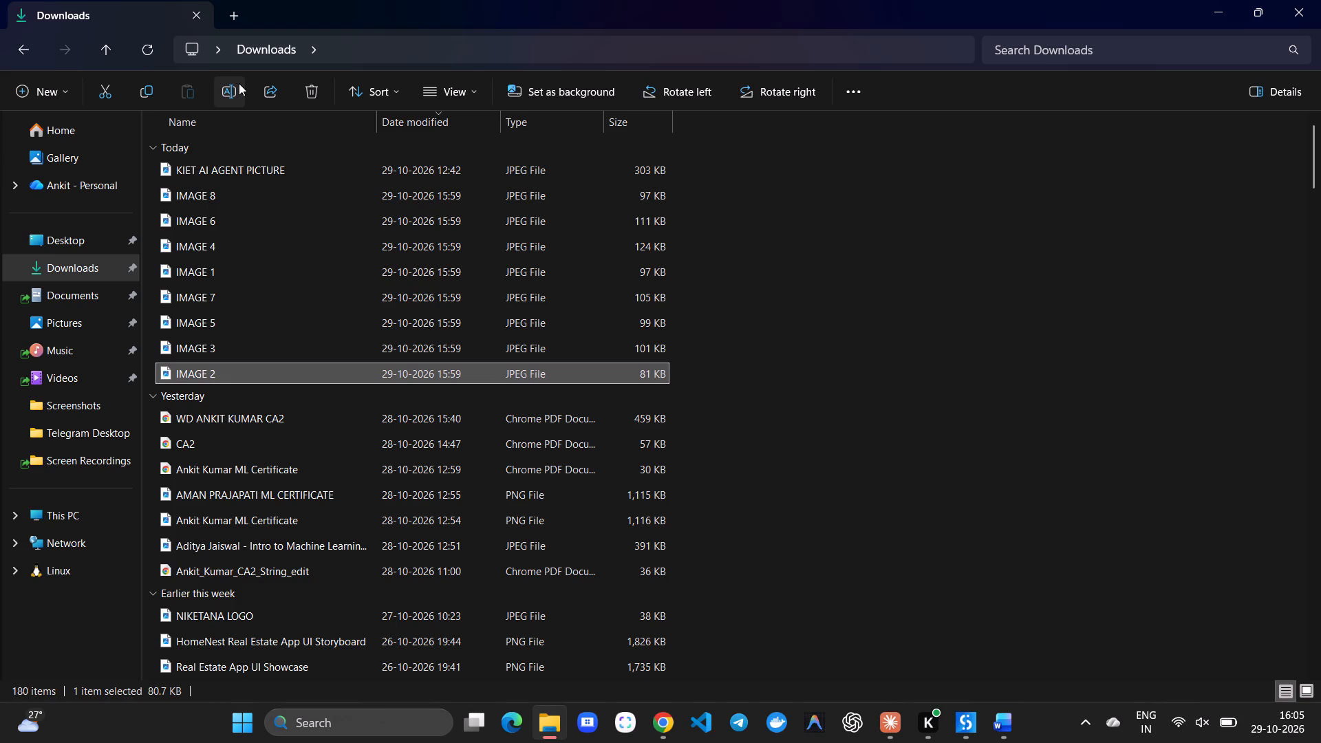
{"action": "left_click", "coordinate": [805, 212]}
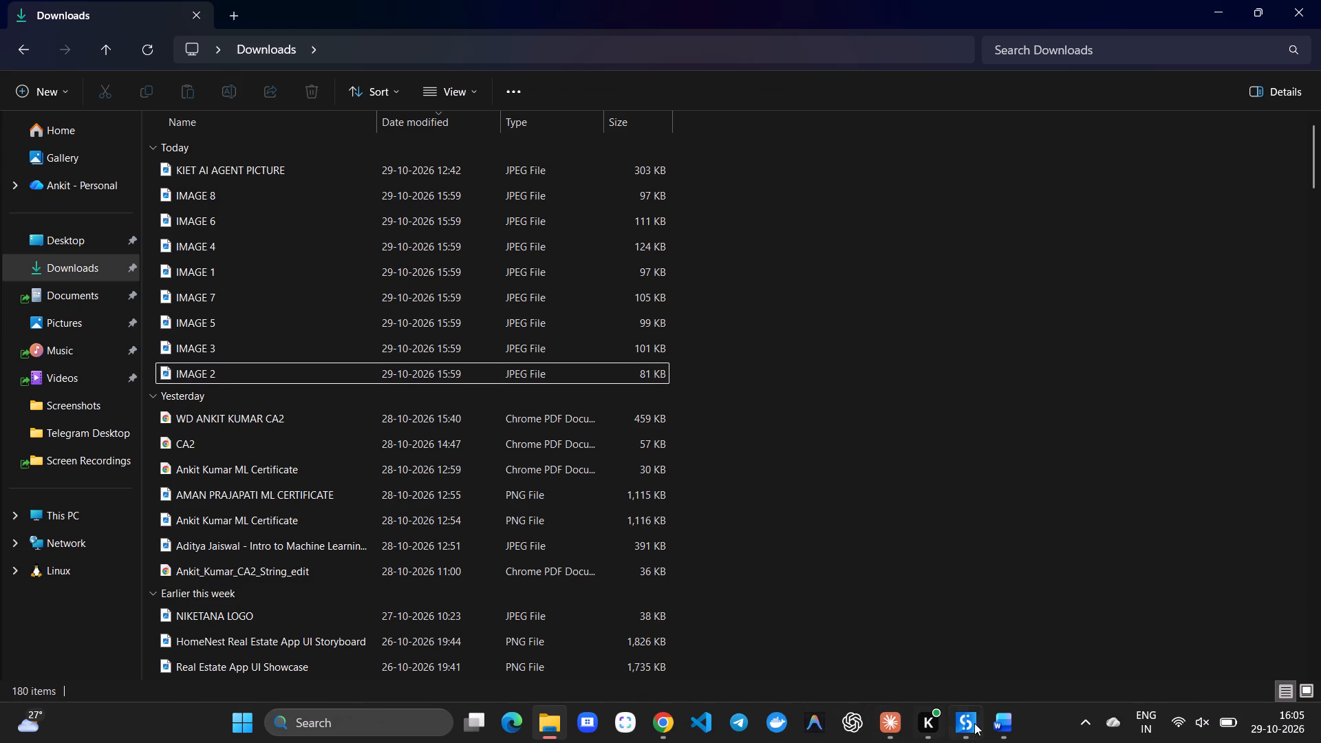
Switch back to the assignment document in Word.
{"action": "left_click", "coordinate": [994, 636]}
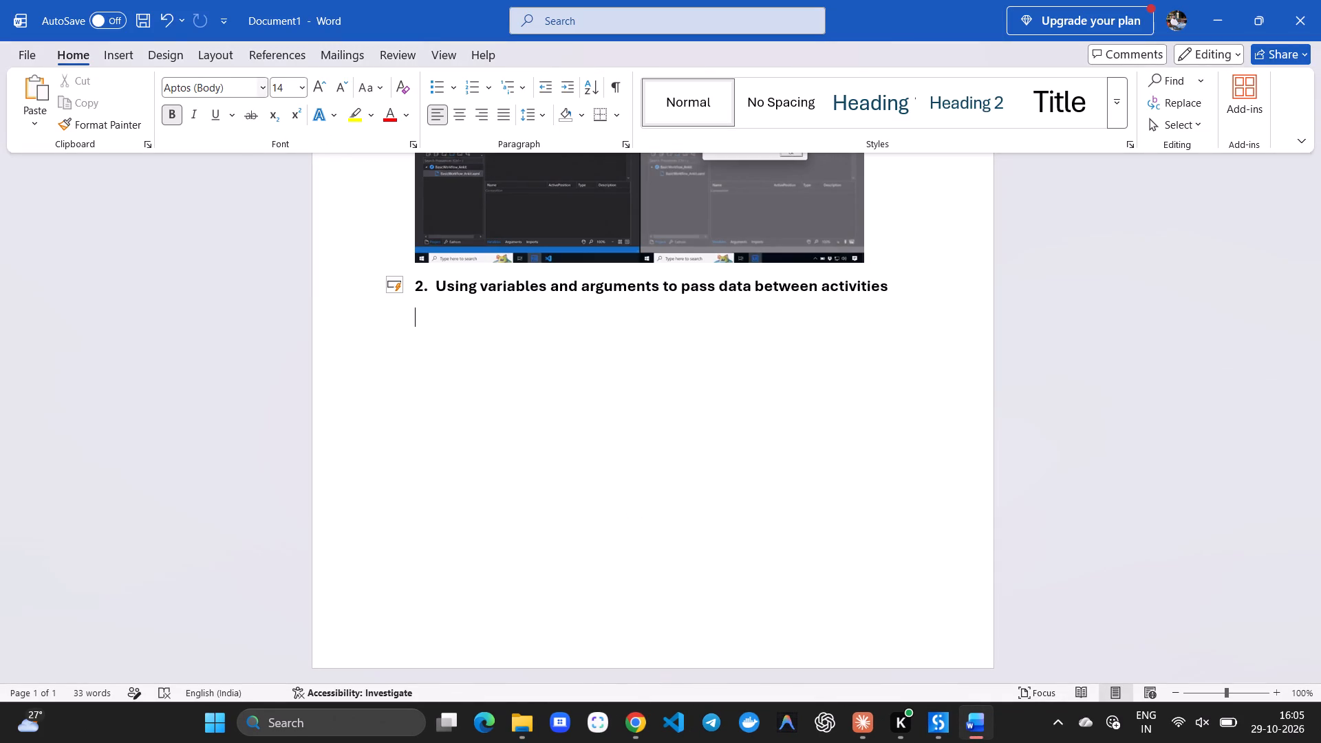
Insert the picture IMAGE 2 from the Downloads folder under the heading "2. Using variables and arguments to pass data between activities".
{"action": "left_click", "coordinate": [118, 60]}
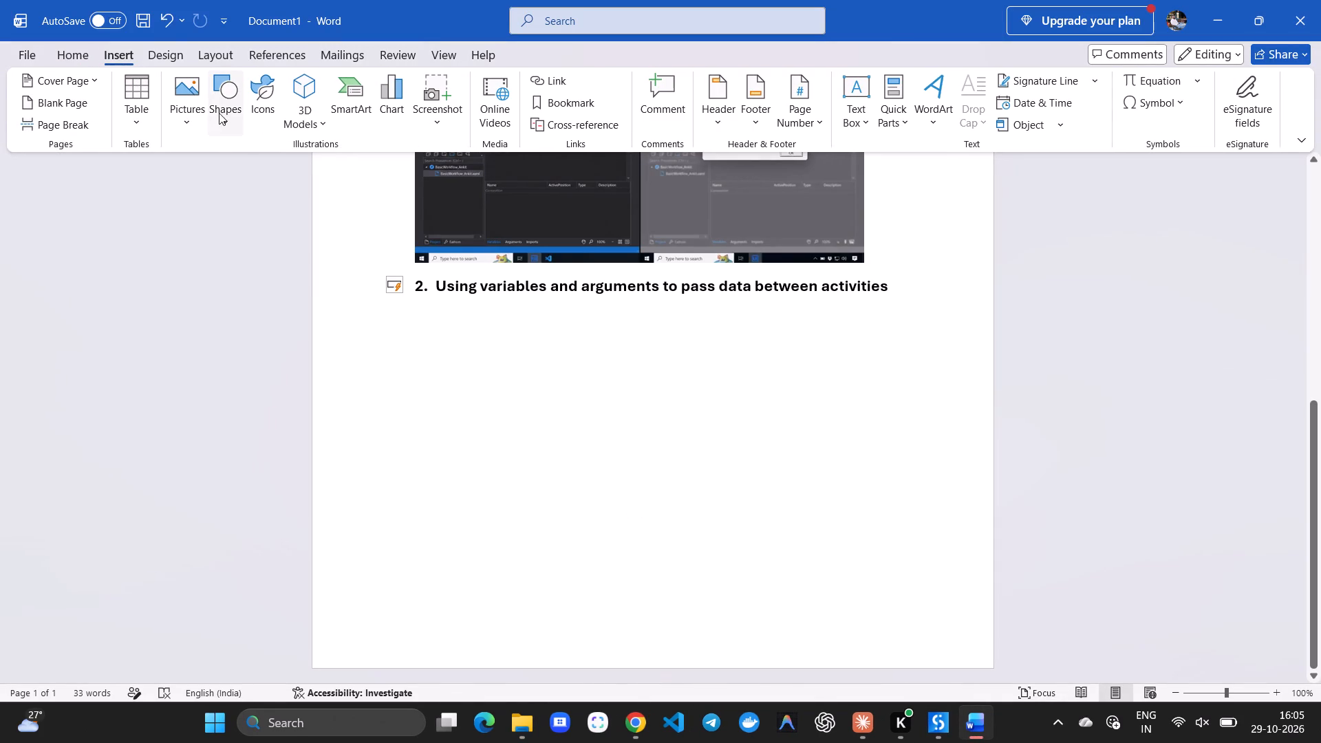
{"action": "left_click", "coordinate": [191, 111]}
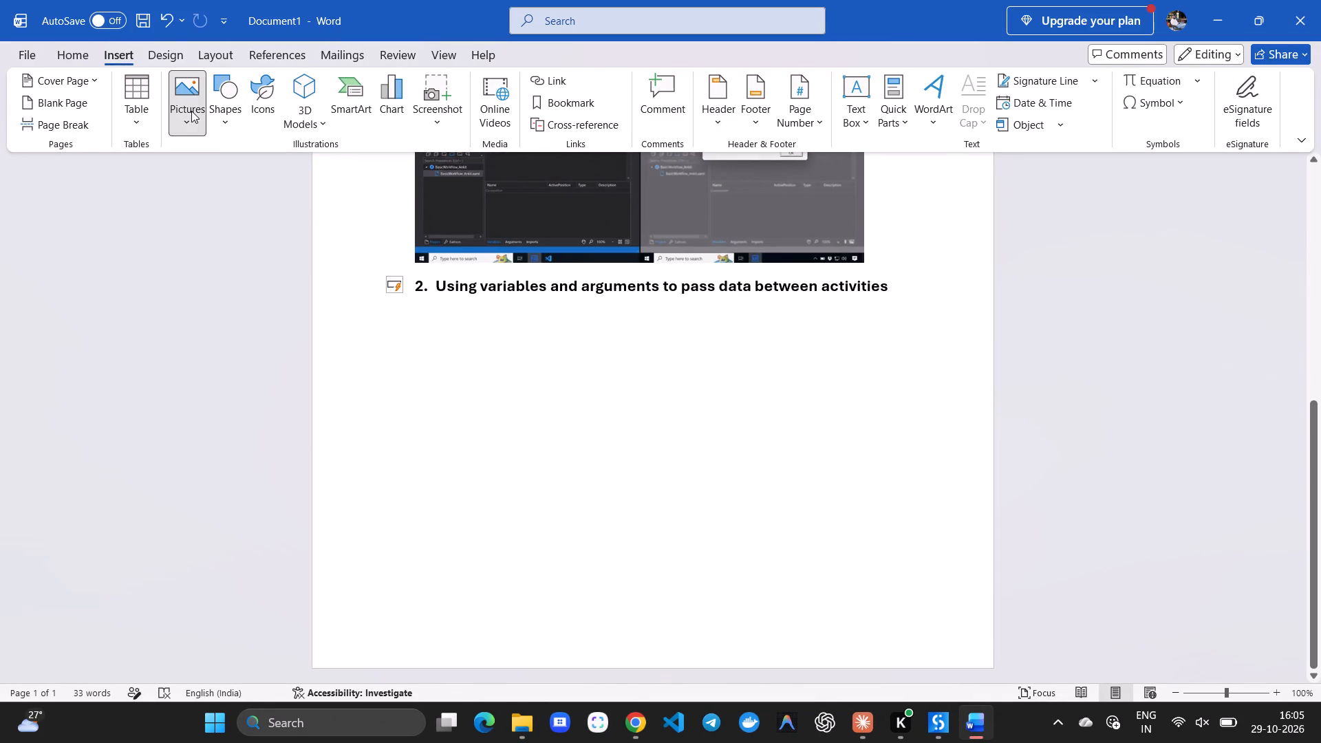
{"action": "left_click", "coordinate": [202, 165]}
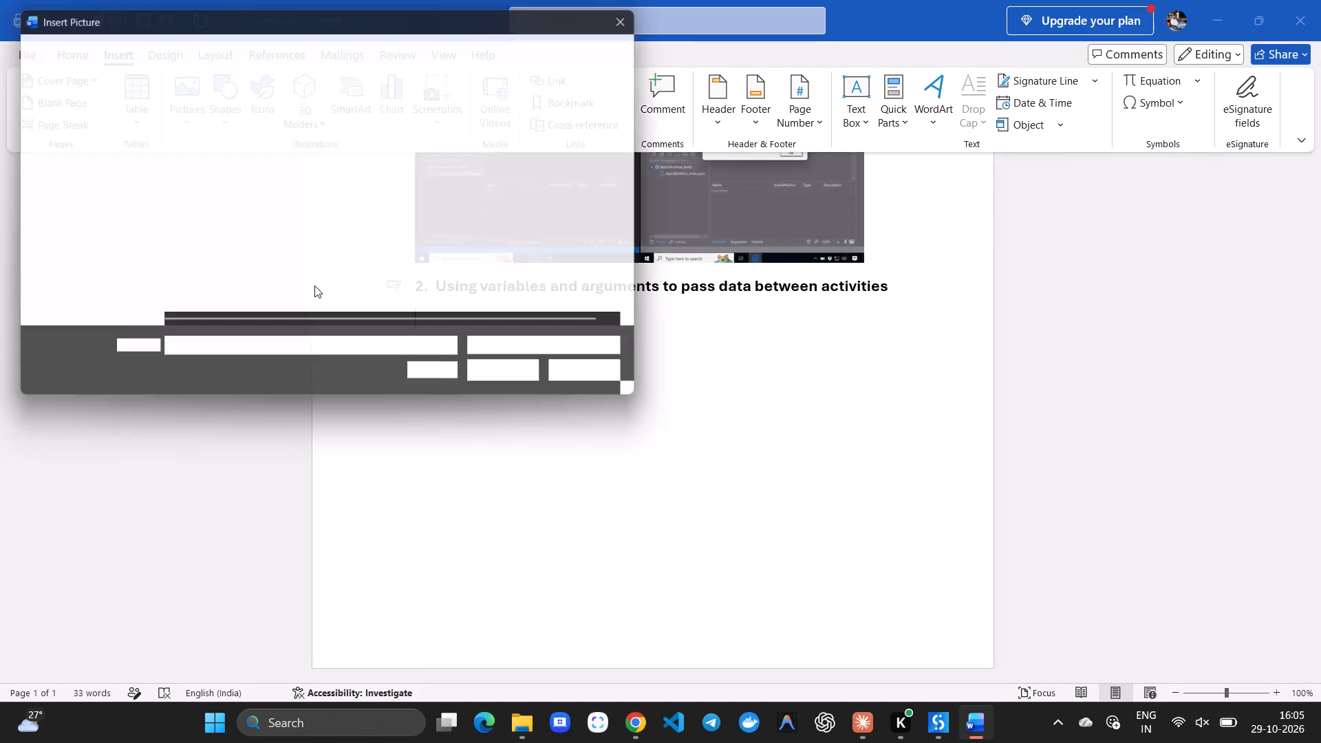
{"action": "left_click", "coordinate": [219, 157]}
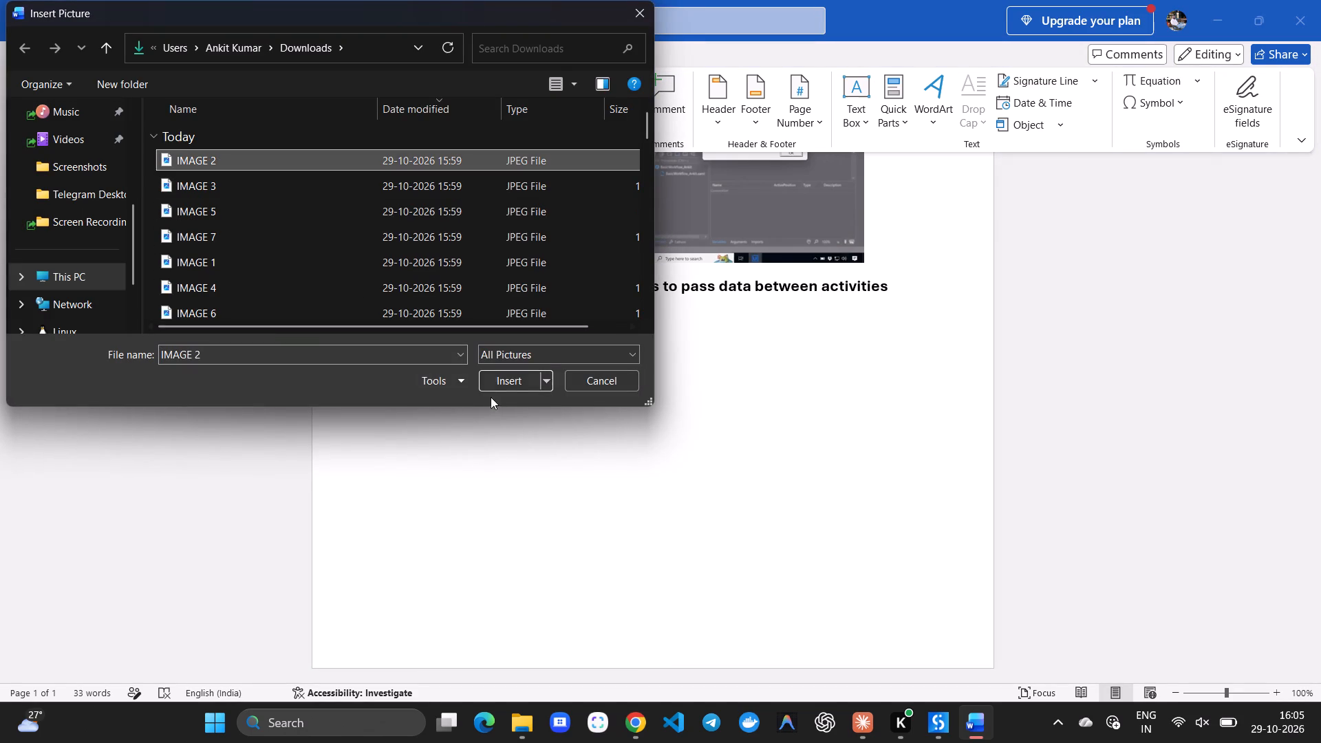
{"action": "left_click", "coordinate": [519, 374]}
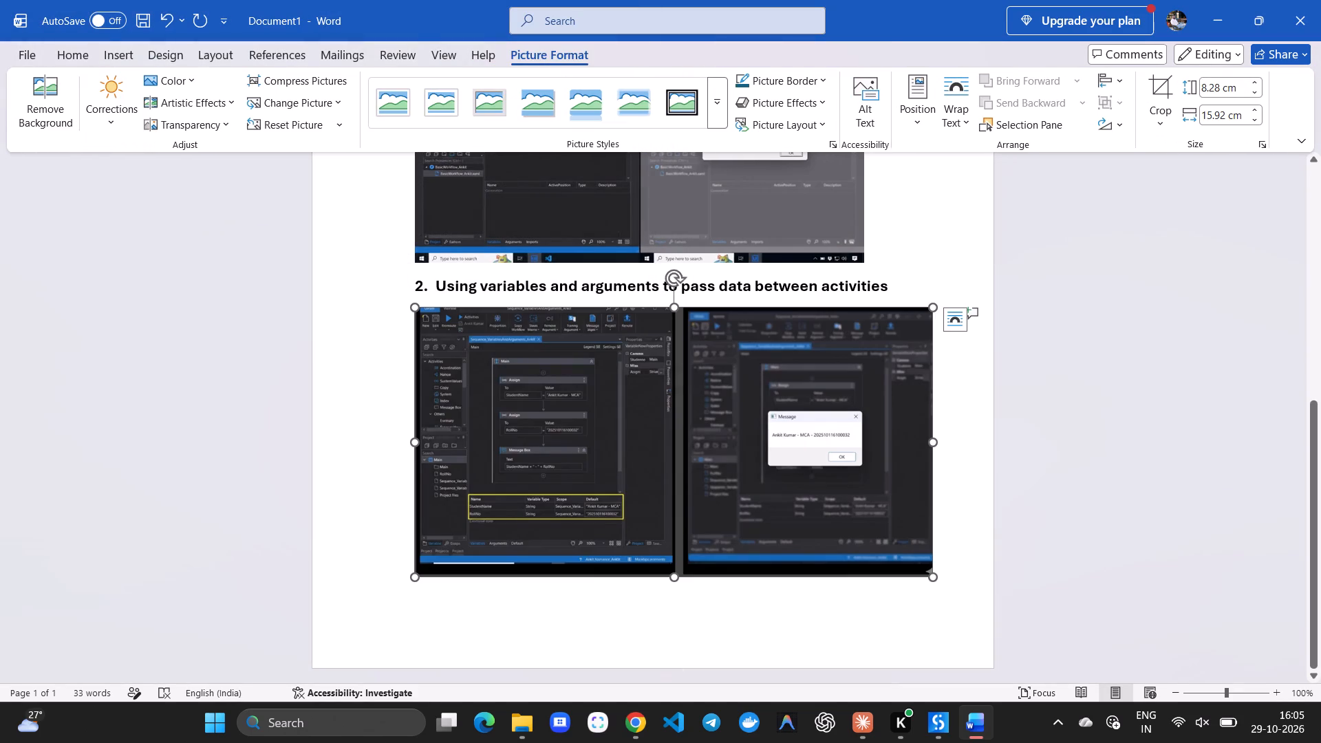
Start a new paragraph directly after the picture inserted under heading 2.
{"action": "left_click", "coordinate": [945, 414]}
{"action": "left_click", "coordinate": [1078, 413]}
{"action": "scroll", "coordinate": [828, 515], "scroll_direction": "down", "scroll_amount": 2}
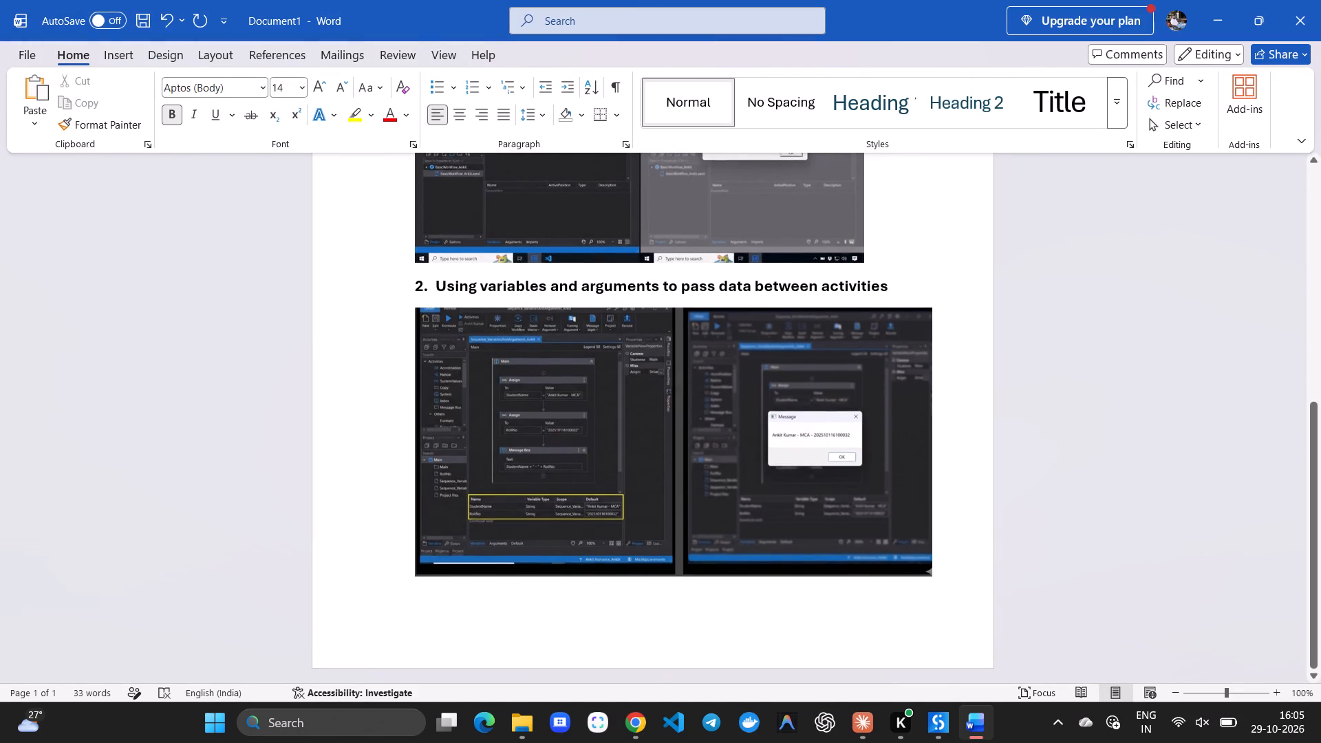
{"action": "key", "text": "Return"}
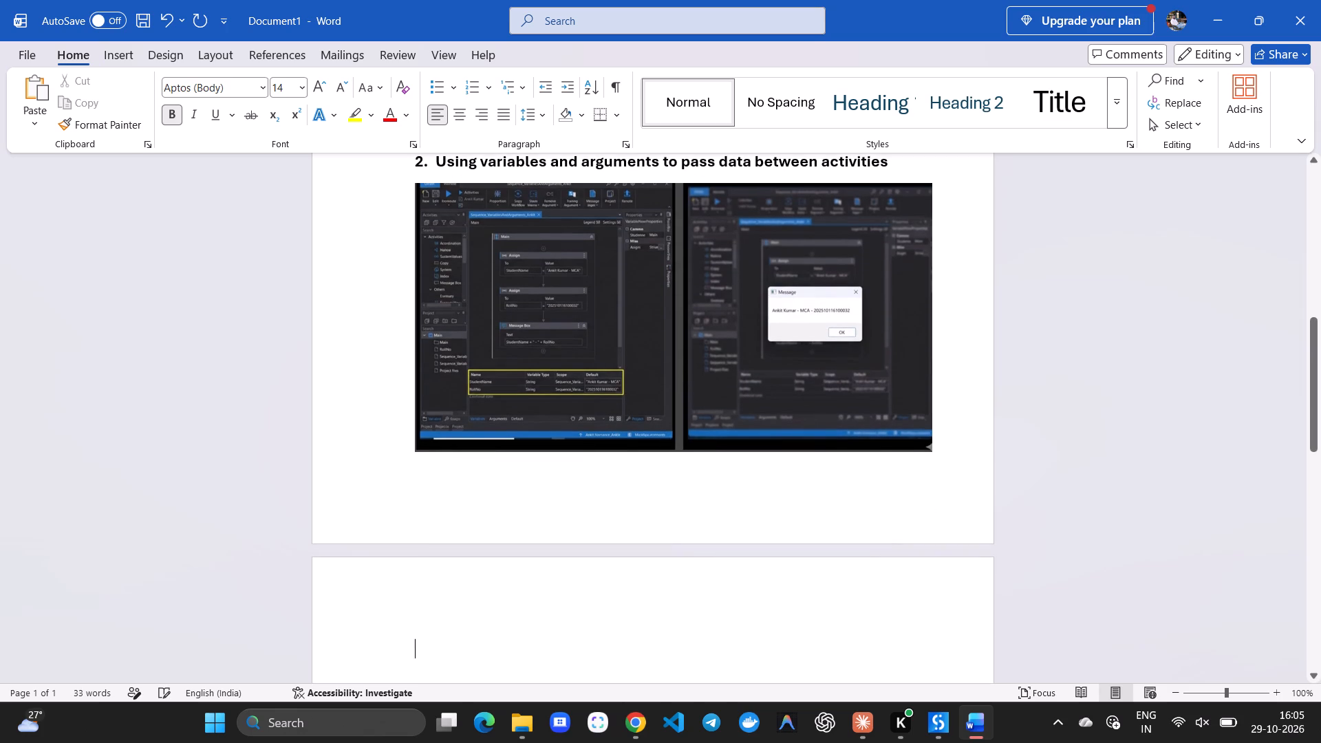
{"action": "scroll", "coordinate": [880, 634], "scroll_direction": "down", "scroll_amount": 4}
{"action": "scroll", "coordinate": [880, 634], "scroll_direction": "up", "scroll_amount": 1}
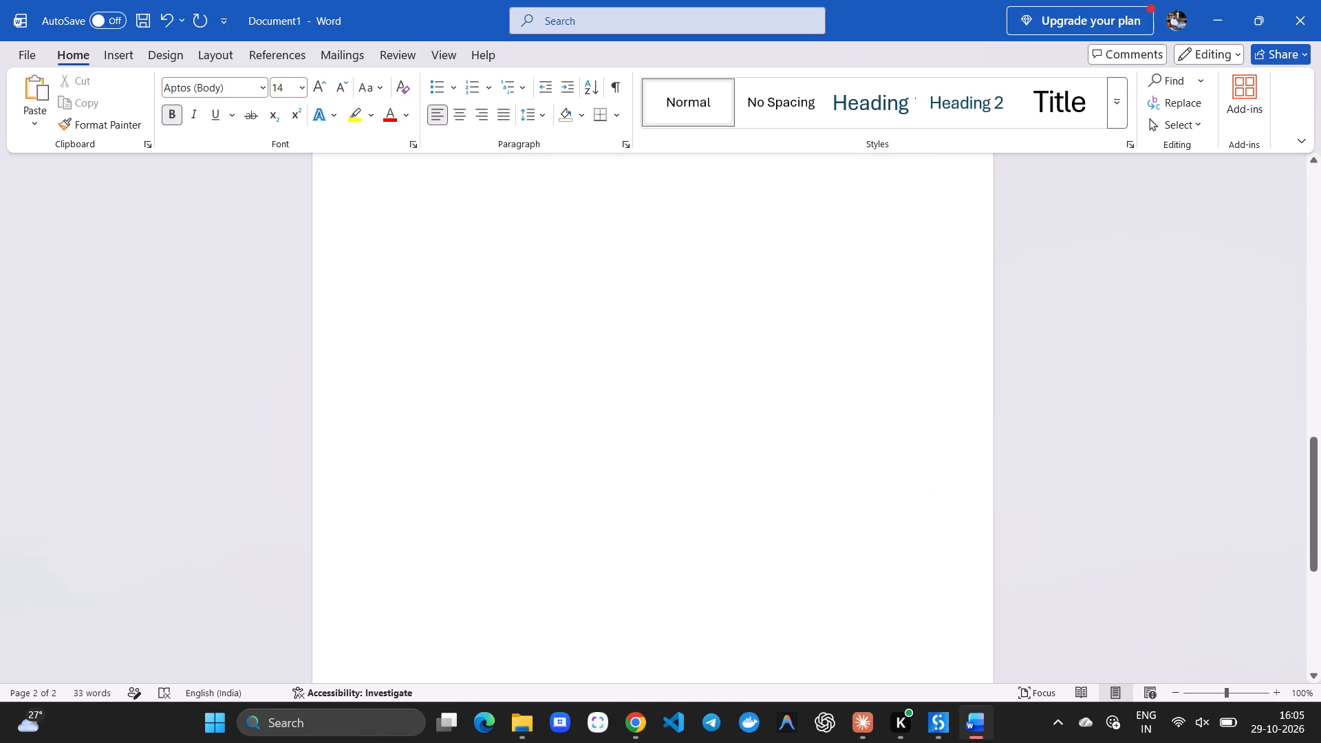
{"action": "scroll", "coordinate": [880, 634], "scroll_direction": "up", "scroll_amount": 1}
Switch to the Downloads folder in File Explorer to check the report's image files.
{"action": "key", "text": "alt+Tab"}
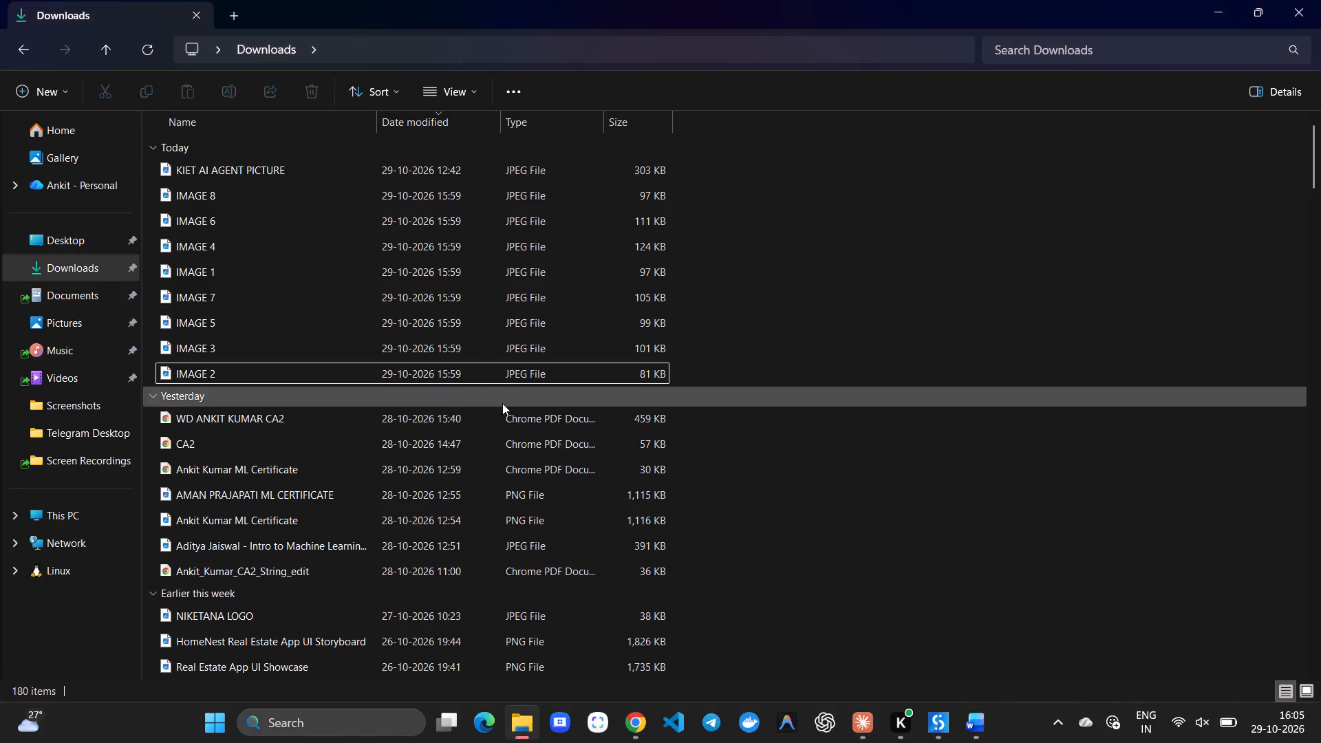
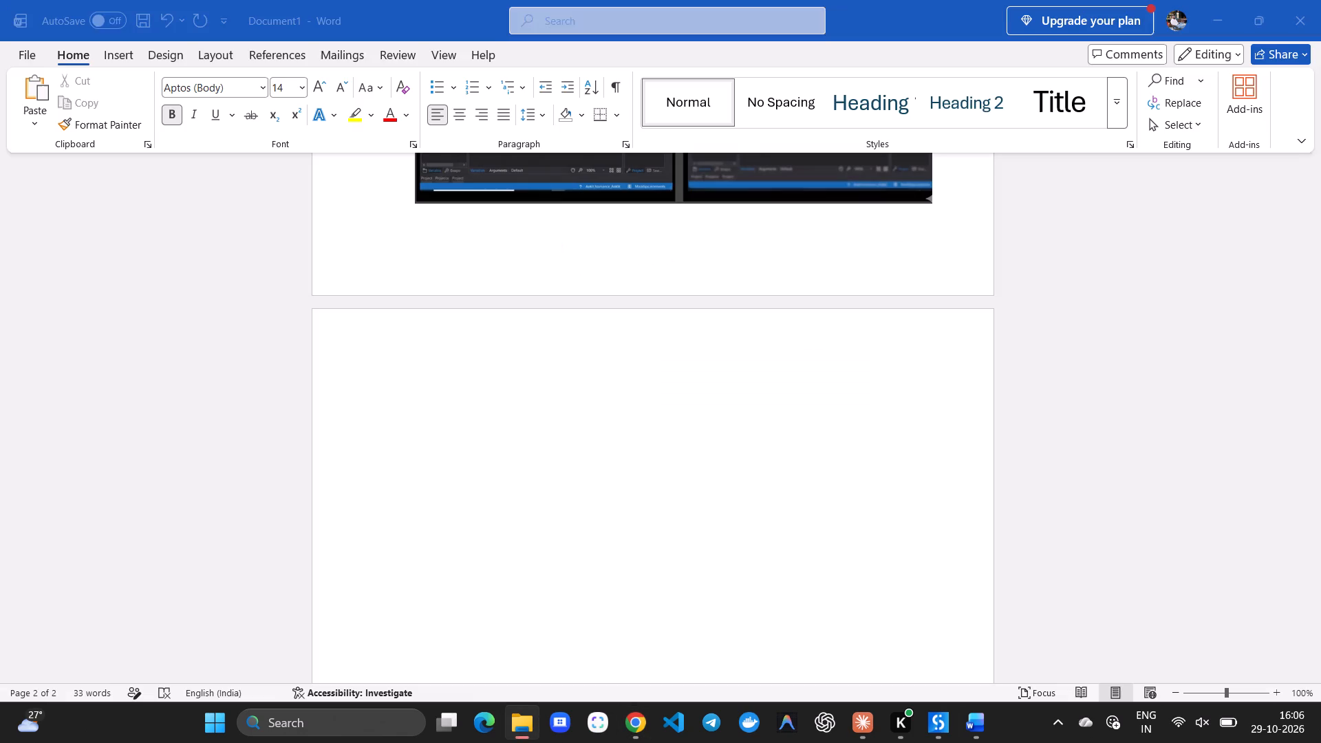
Paste the heading "3. Implementing control flow using If, Switch, and Loops in automation tasks" on page 2, with an unnumbered empty line below it.
{"action": "key", "text": "ctrl+v"}
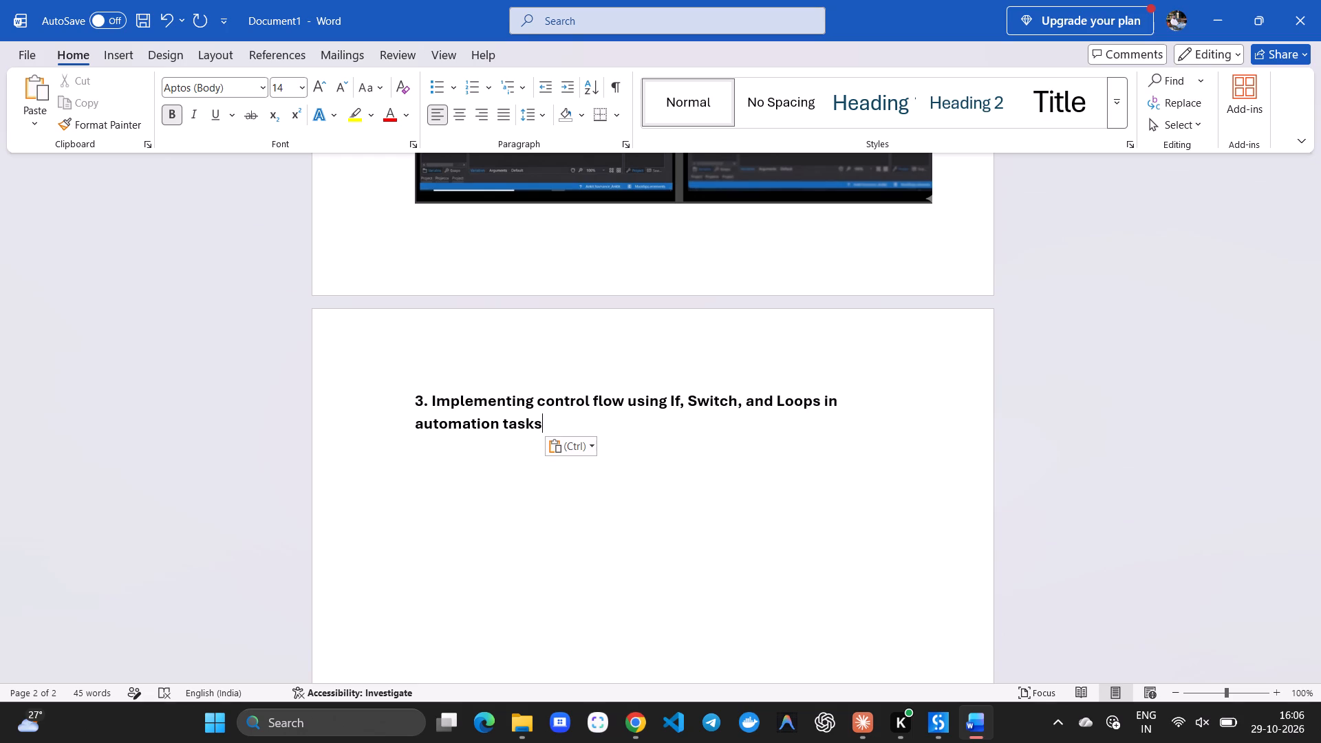
{"action": "key", "text": "Return"}
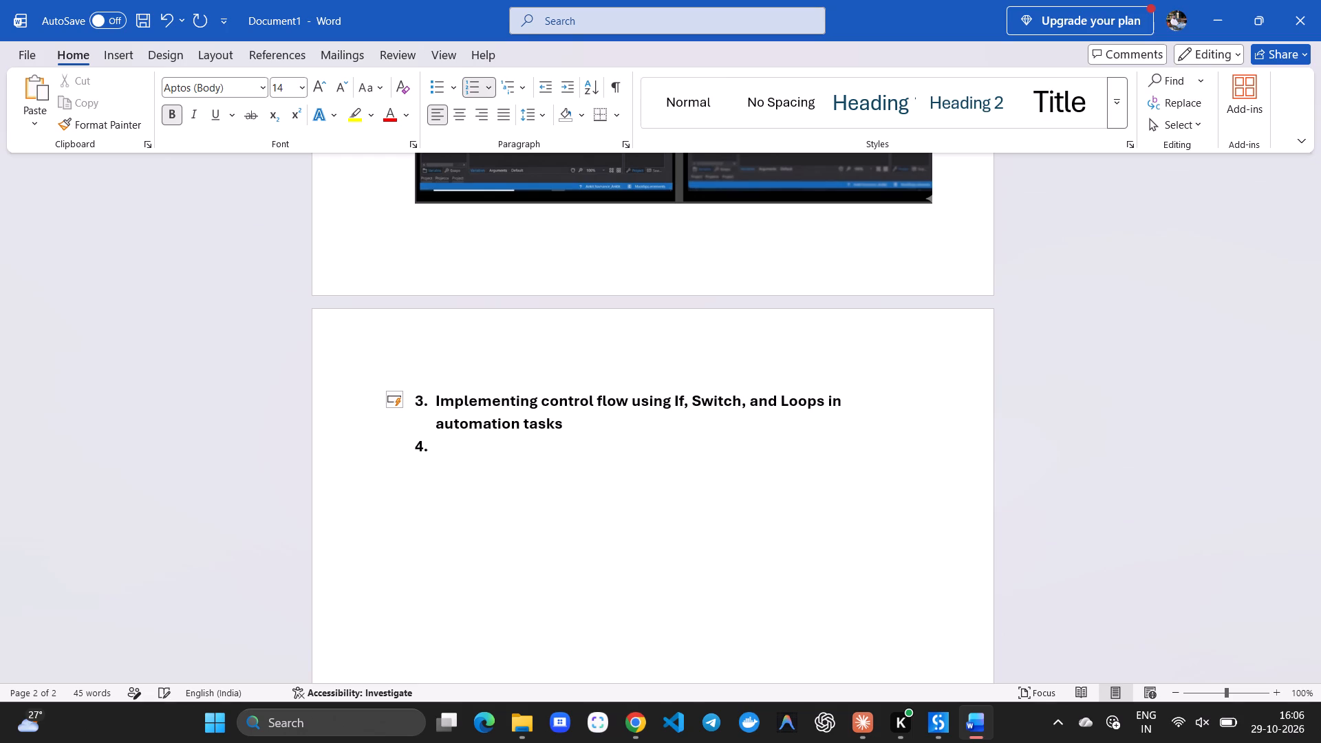
{"action": "key", "text": "BackSpace"}
{"action": "key", "text": "BackSpace"}
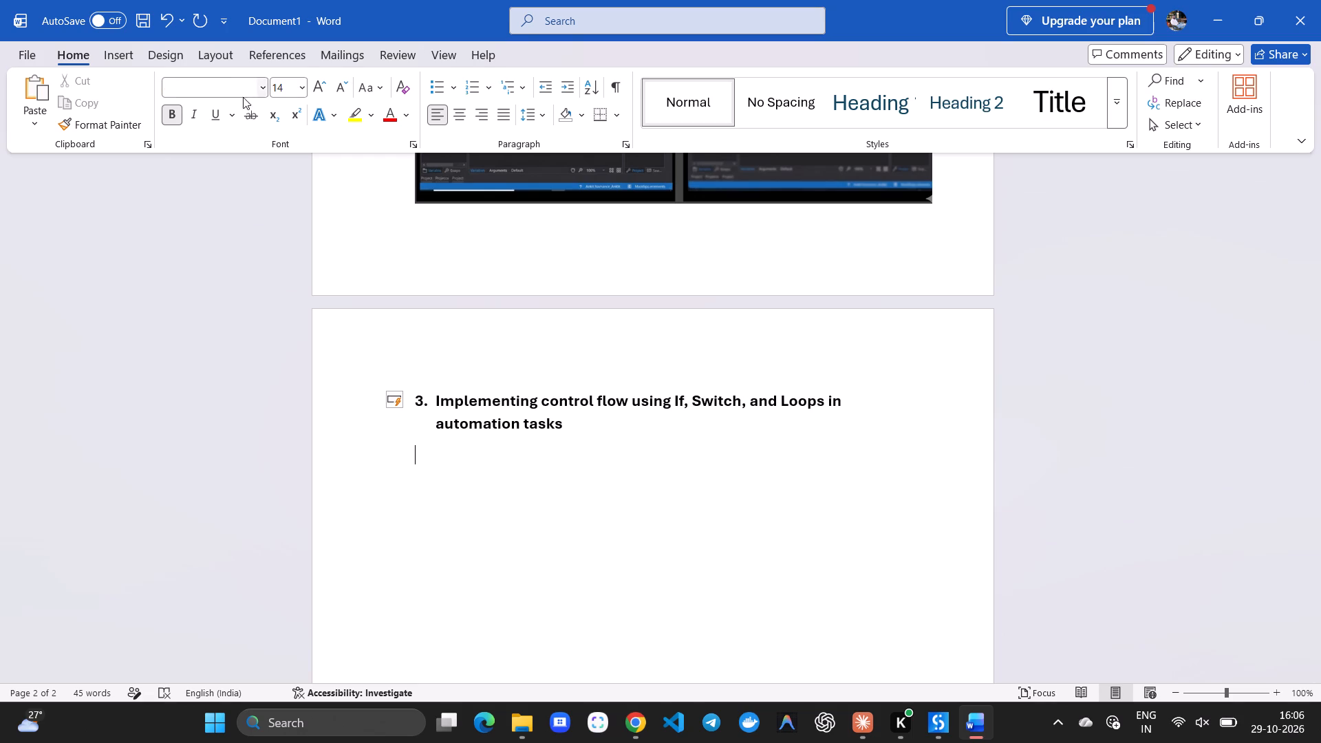
Insert the picture IMAGE 3 from the Downloads folder under heading 3 on control flow.
{"action": "left_click", "coordinate": [122, 52]}
{"action": "left_click", "coordinate": [187, 107]}
{"action": "left_click", "coordinate": [206, 173]}
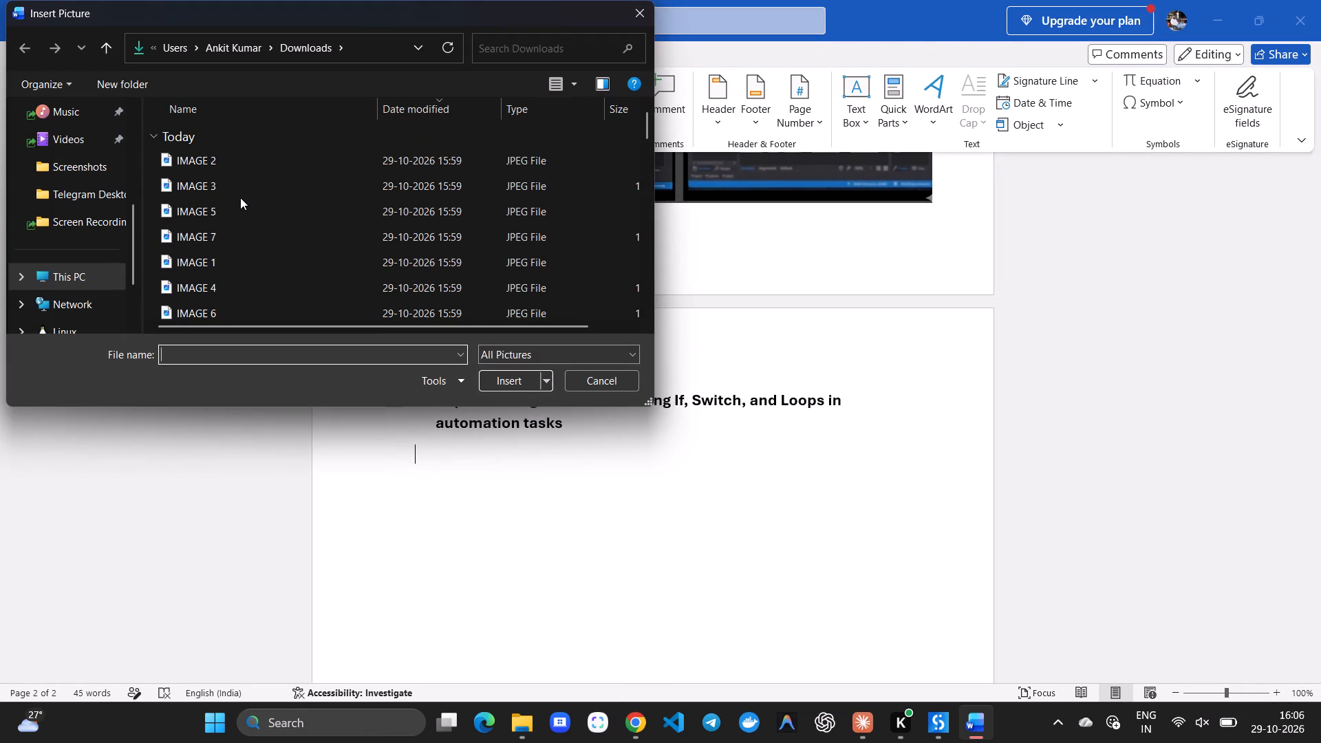
{"action": "left_click", "coordinate": [240, 197]}
{"action": "left_click", "coordinate": [228, 187]}
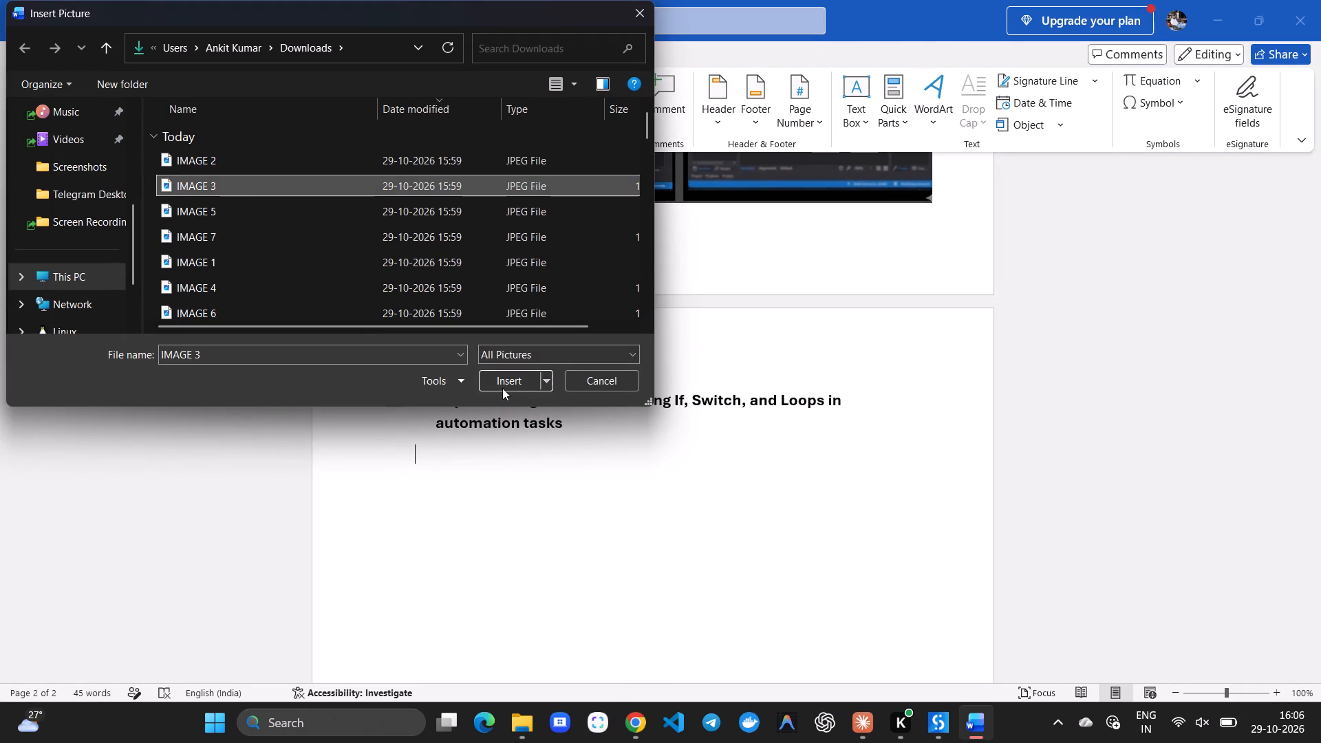
{"action": "left_click", "coordinate": [502, 388]}
Start a new paragraph directly after the picture inserted under heading 3.
{"action": "scroll", "coordinate": [529, 509], "scroll_direction": "down", "scroll_amount": 3}
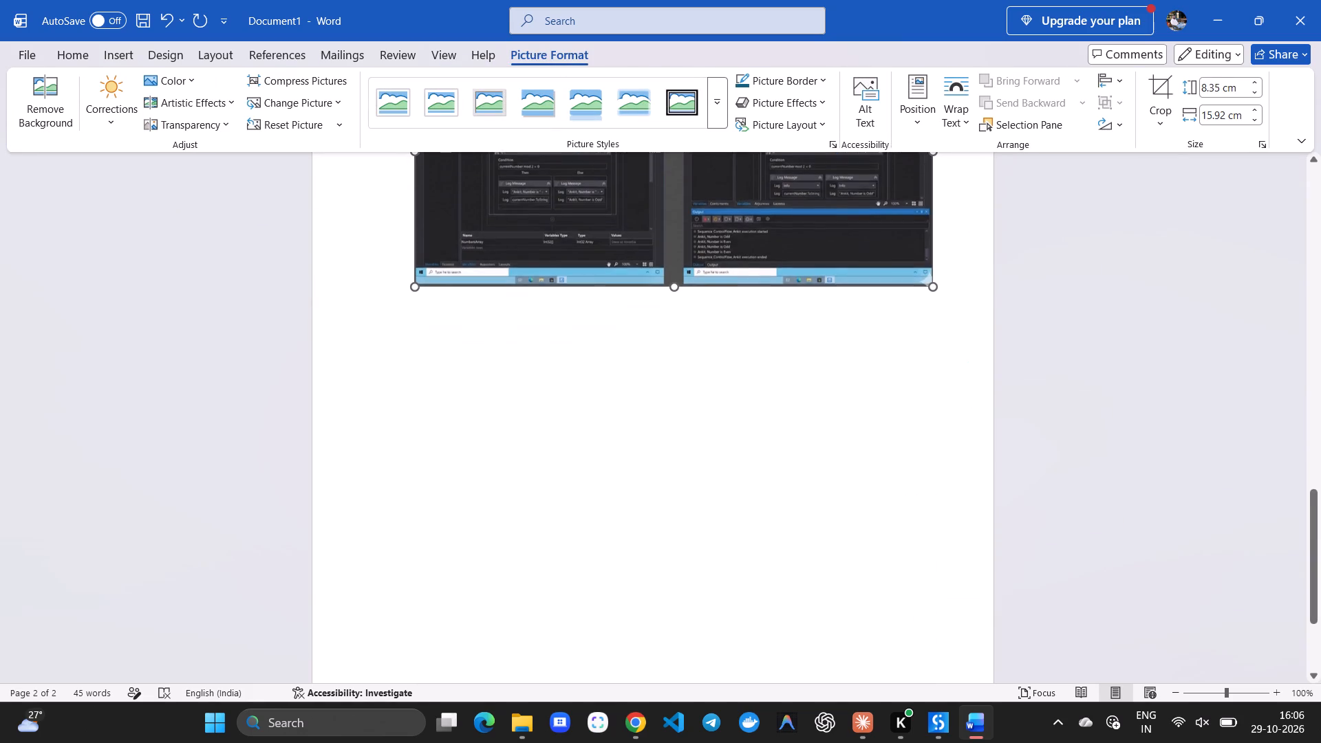
{"action": "left_click", "coordinate": [610, 462]}
{"action": "left_click", "coordinate": [938, 424]}
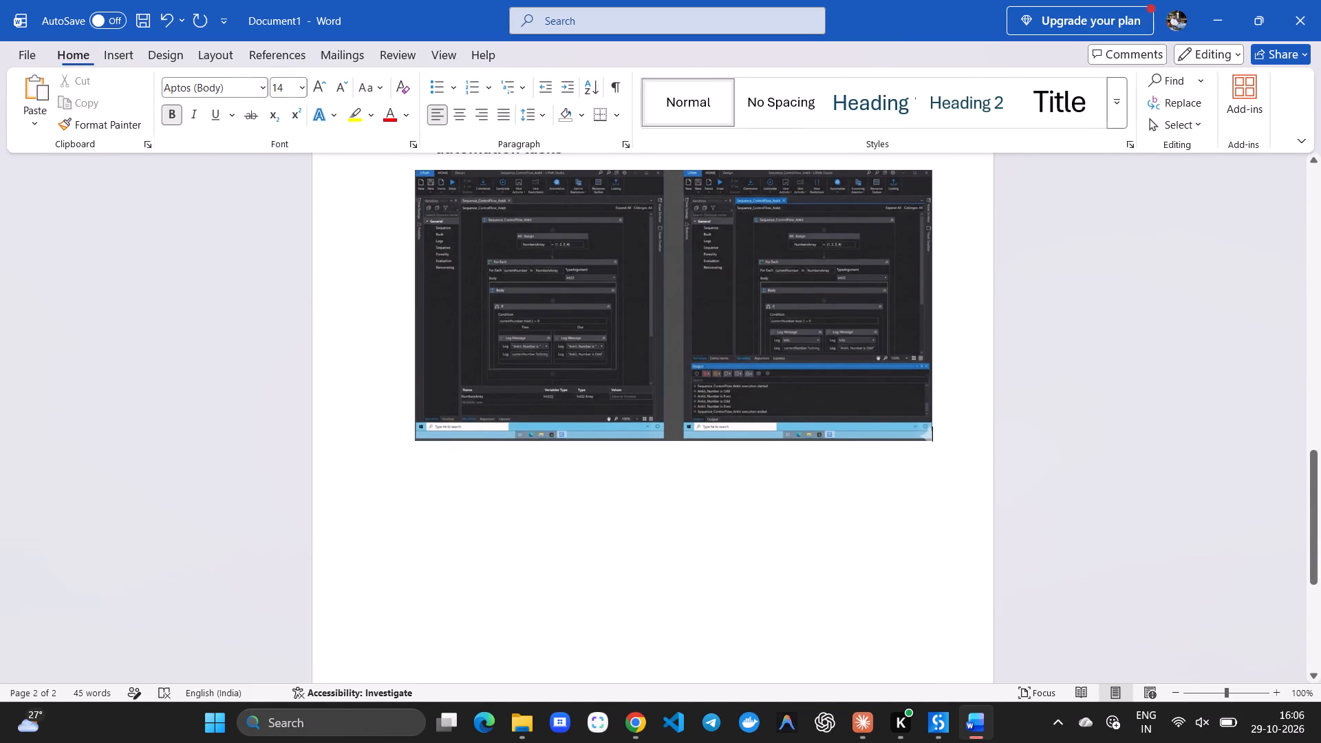
{"action": "key", "text": "Return"}
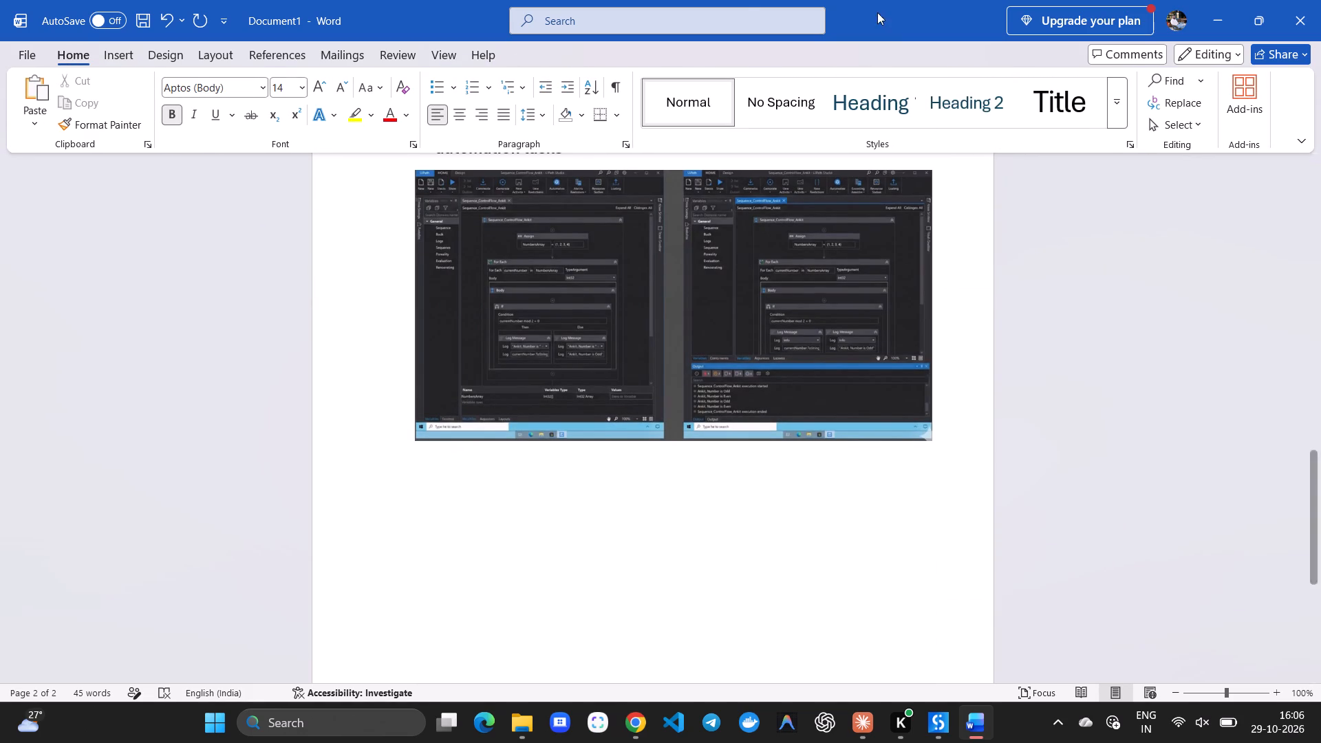
Copy "4. Case Study: Building a simple business process automation workflow using UiPath Robot and Orchestrator" from Chrome's assignment page into Word, with an unnumbered line below.
{"action": "scroll", "coordinate": [347, 348], "scroll_direction": "right", "scroll_amount": 1}
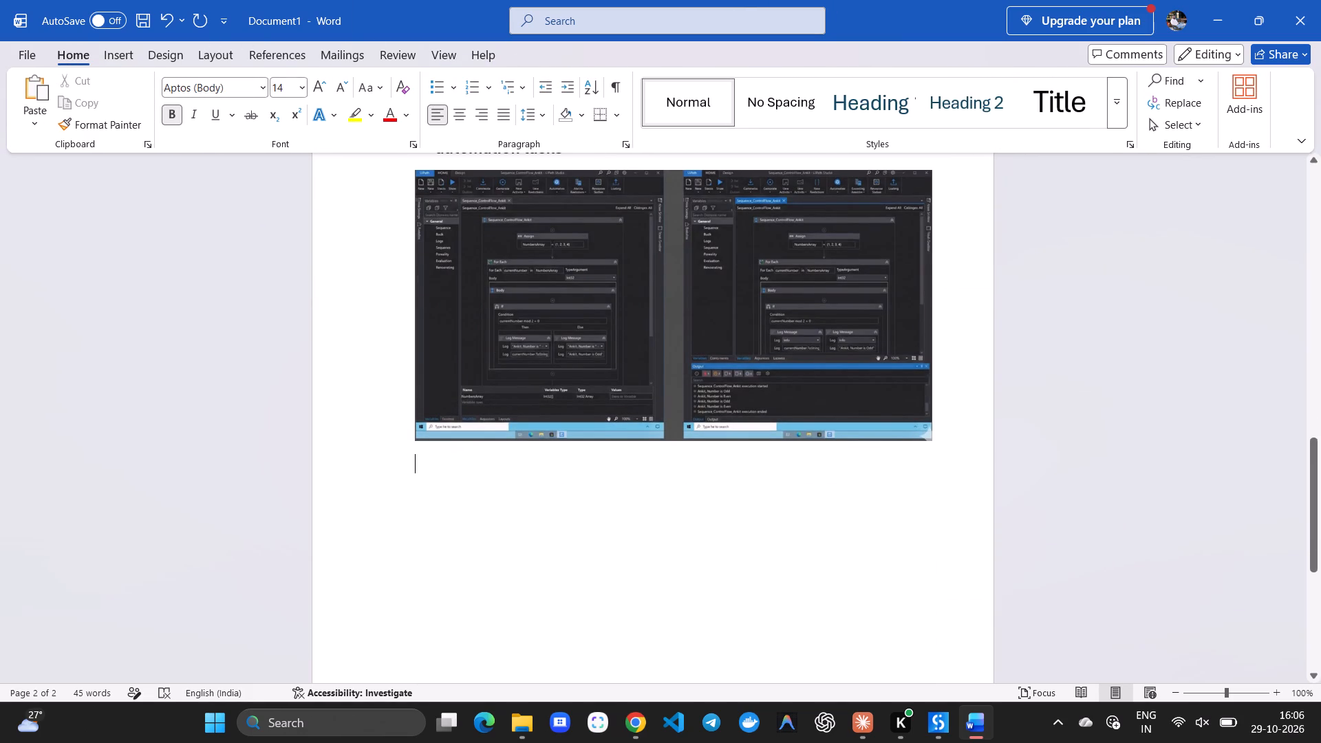
{"action": "scroll", "coordinate": [347, 348], "scroll_direction": "right", "scroll_amount": 1}
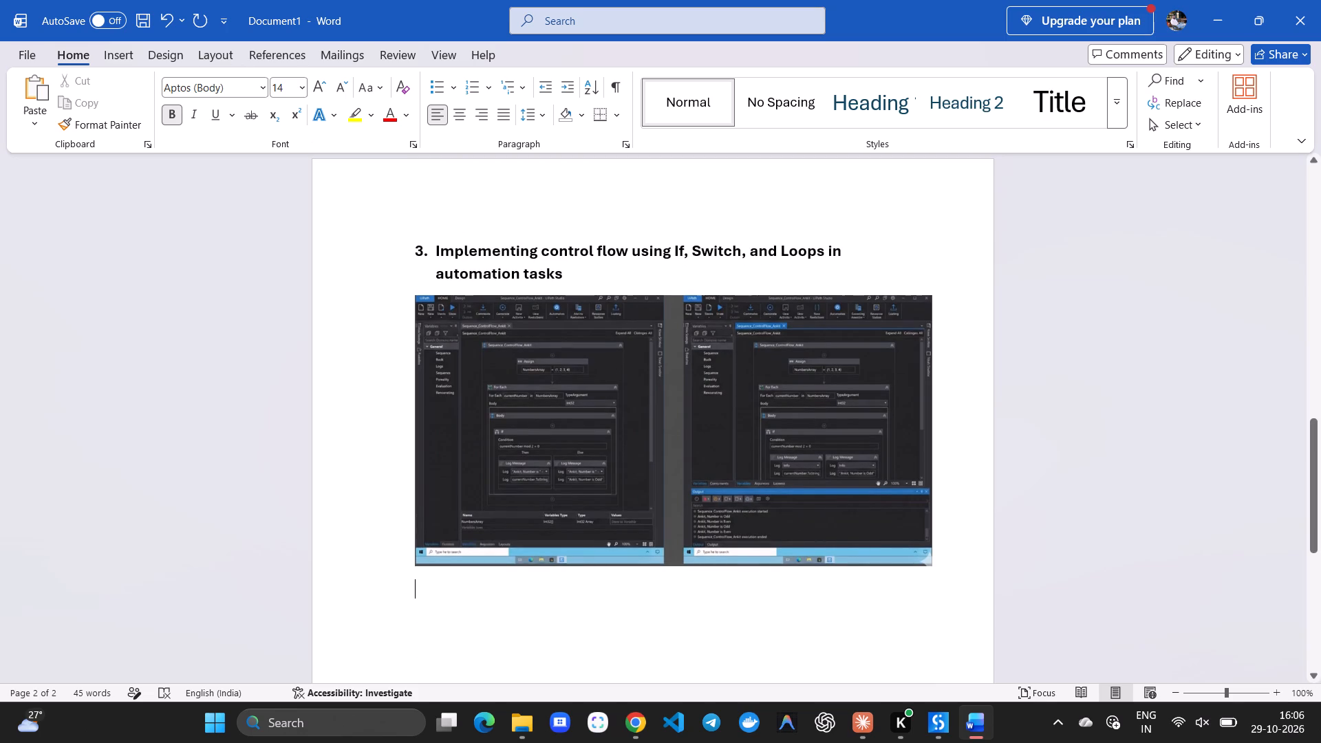
{"action": "key", "text": "alt+Tab"}
{"action": "key", "text": "alt+Tab"}
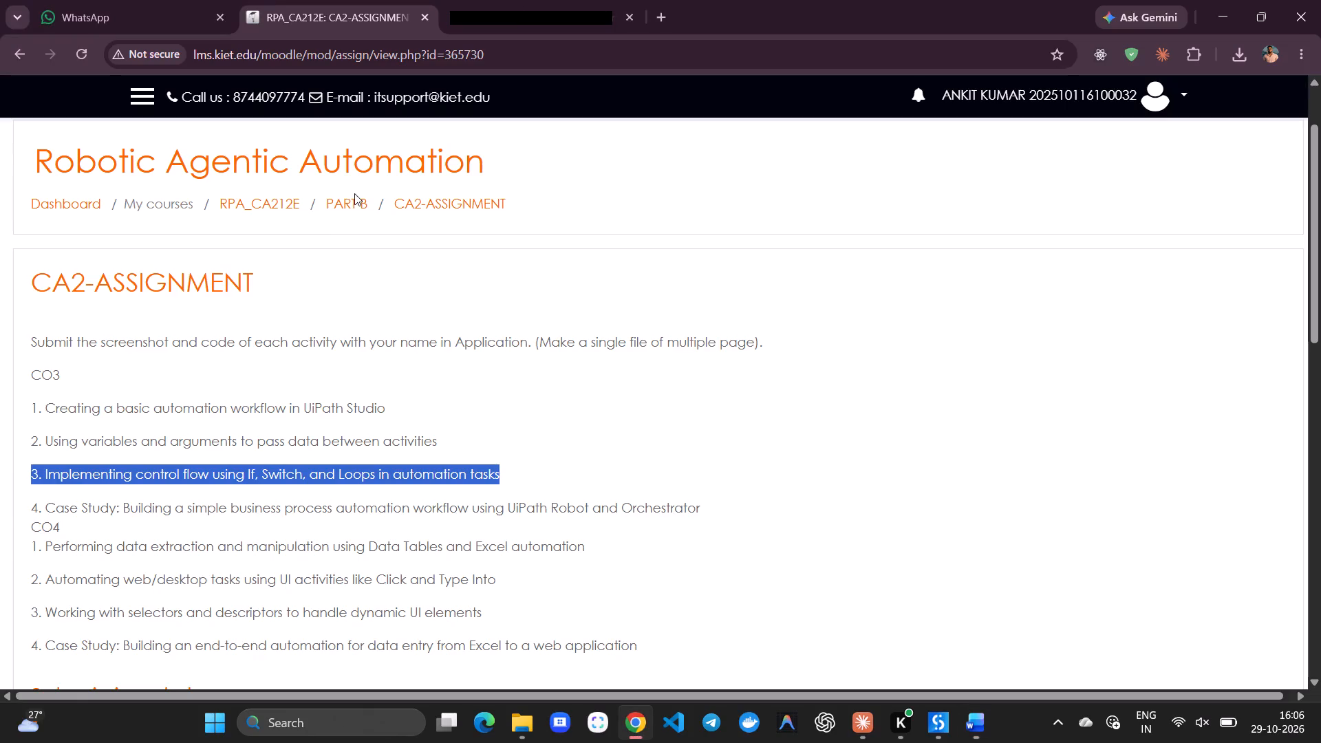
{"action": "left_click_drag", "start_coordinate": [718, 507], "coordinate": [460, 496]}
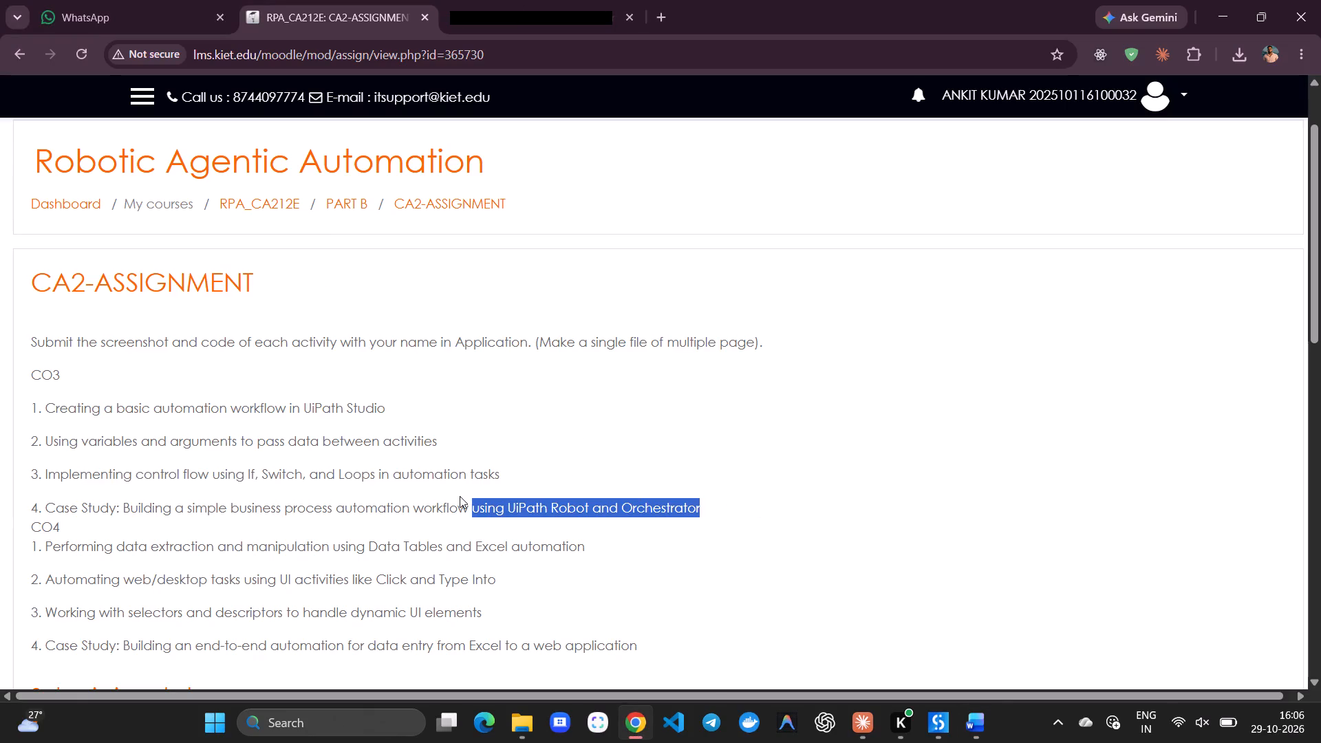
{"action": "left_click_drag", "start_coordinate": [460, 496], "coordinate": [24, 494]}
{"action": "key", "text": "ctrl+c"}
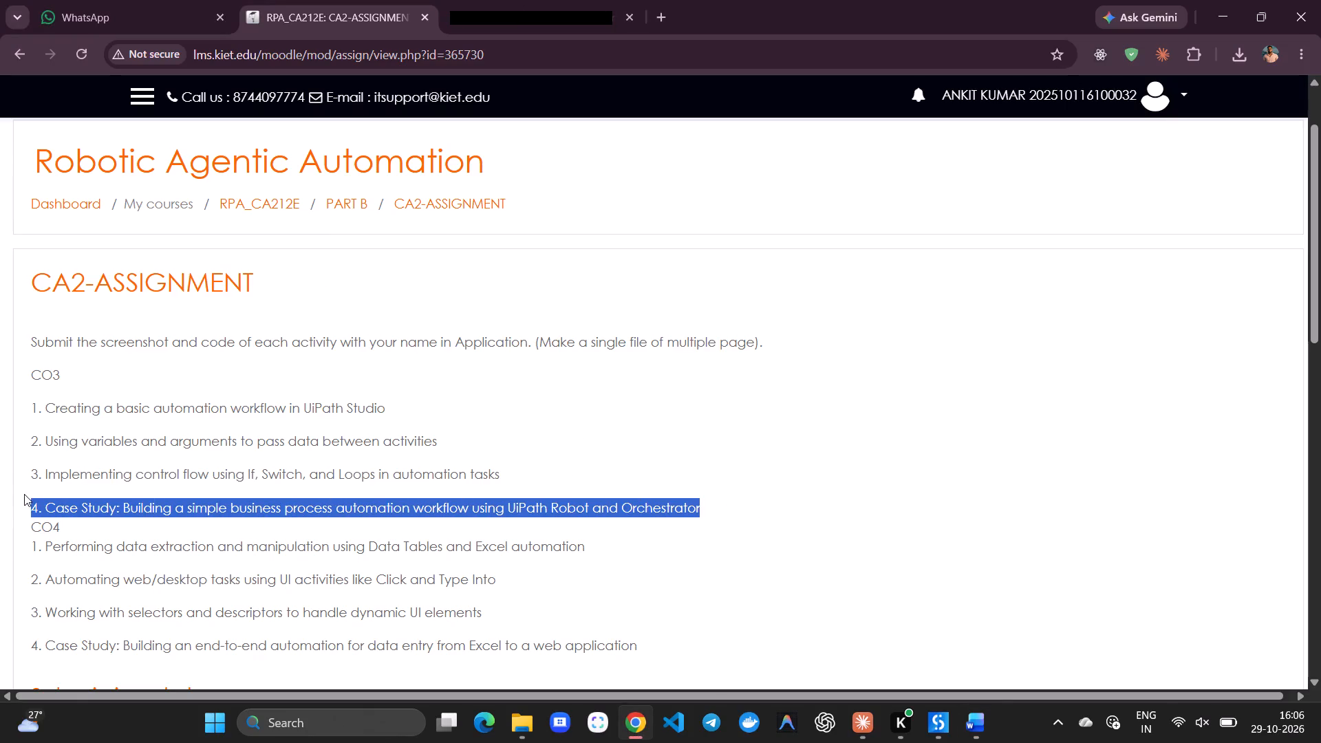
{"action": "key", "text": "alt+Tab"}
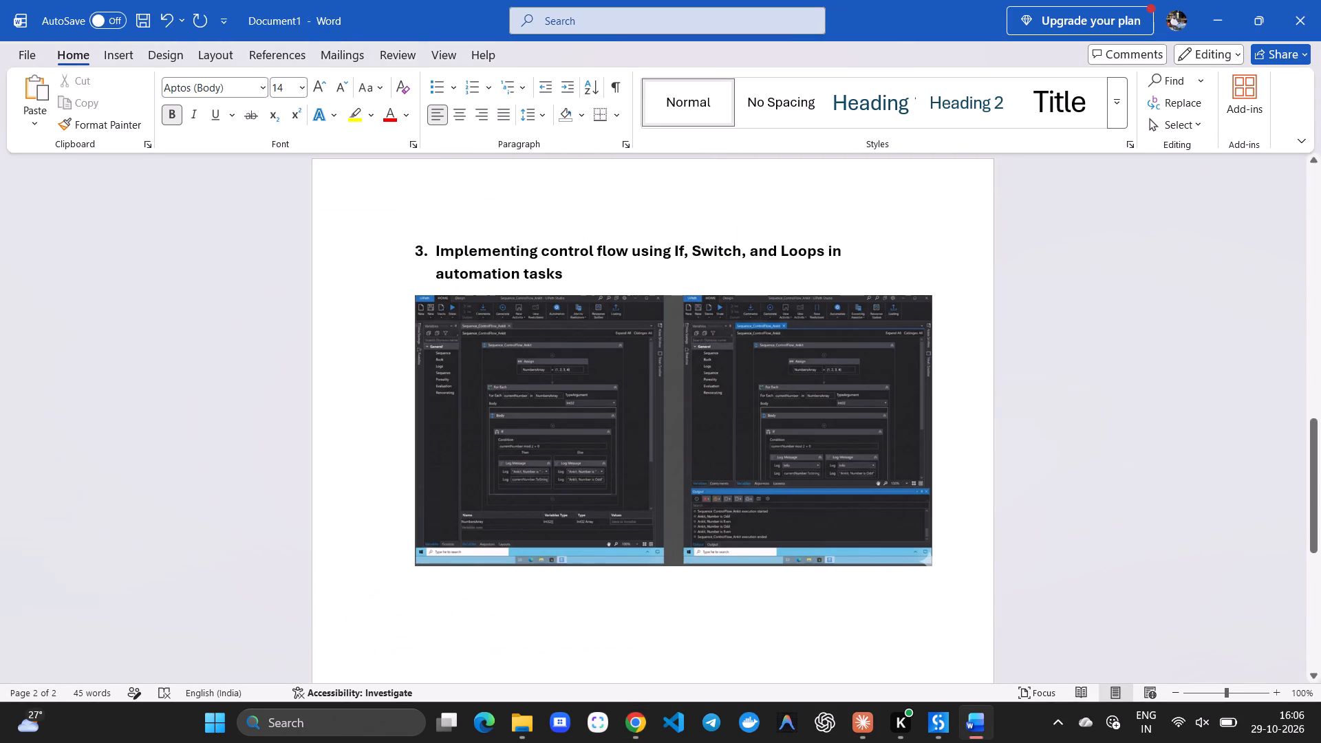
{"action": "key", "text": "ctrl+v"}
{"action": "key", "text": "Return"}
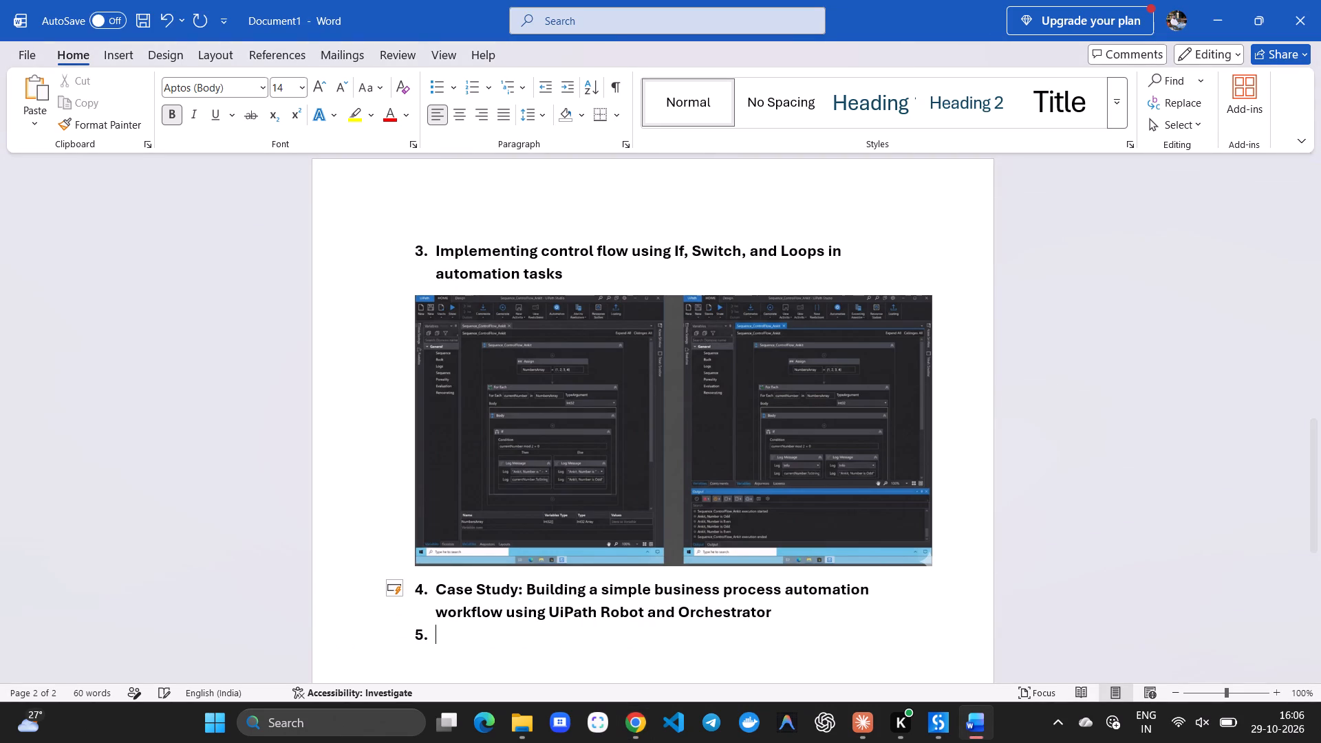
{"action": "key", "text": "BackSpace"}
{"action": "key", "text": "BackSpace"}
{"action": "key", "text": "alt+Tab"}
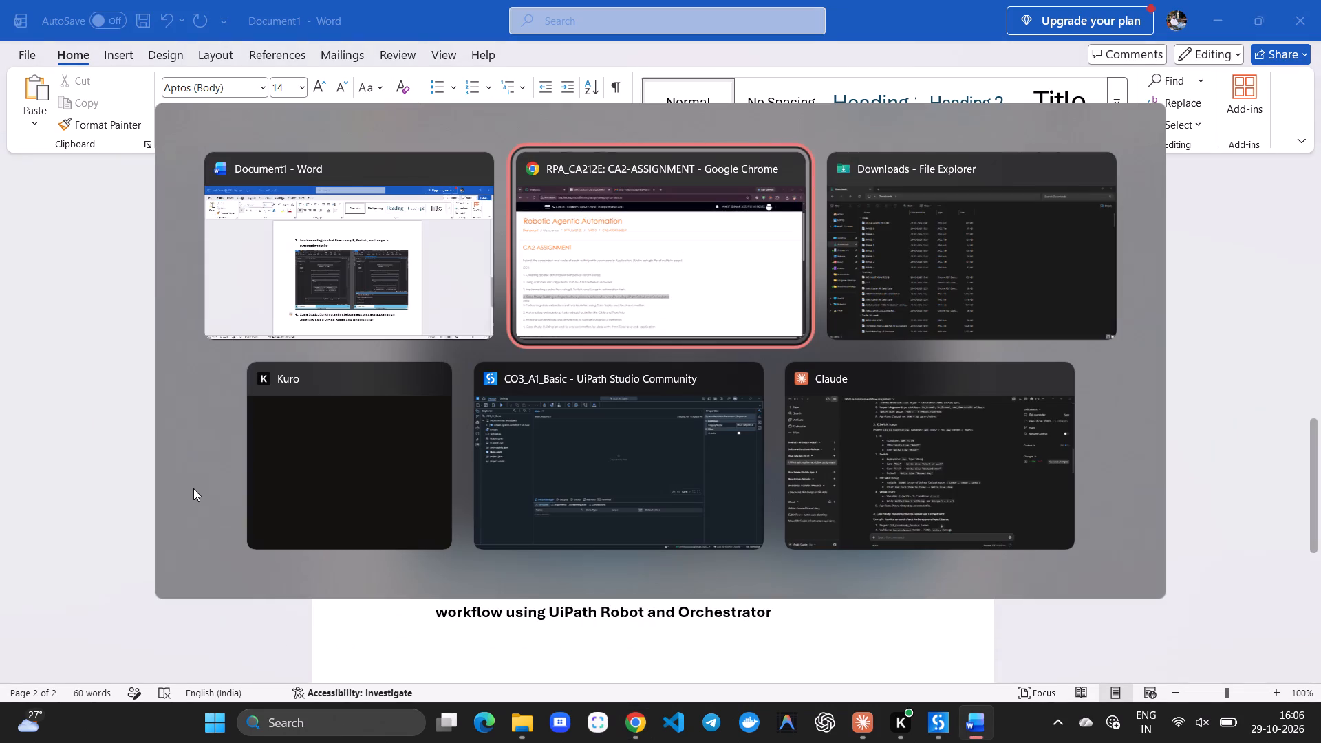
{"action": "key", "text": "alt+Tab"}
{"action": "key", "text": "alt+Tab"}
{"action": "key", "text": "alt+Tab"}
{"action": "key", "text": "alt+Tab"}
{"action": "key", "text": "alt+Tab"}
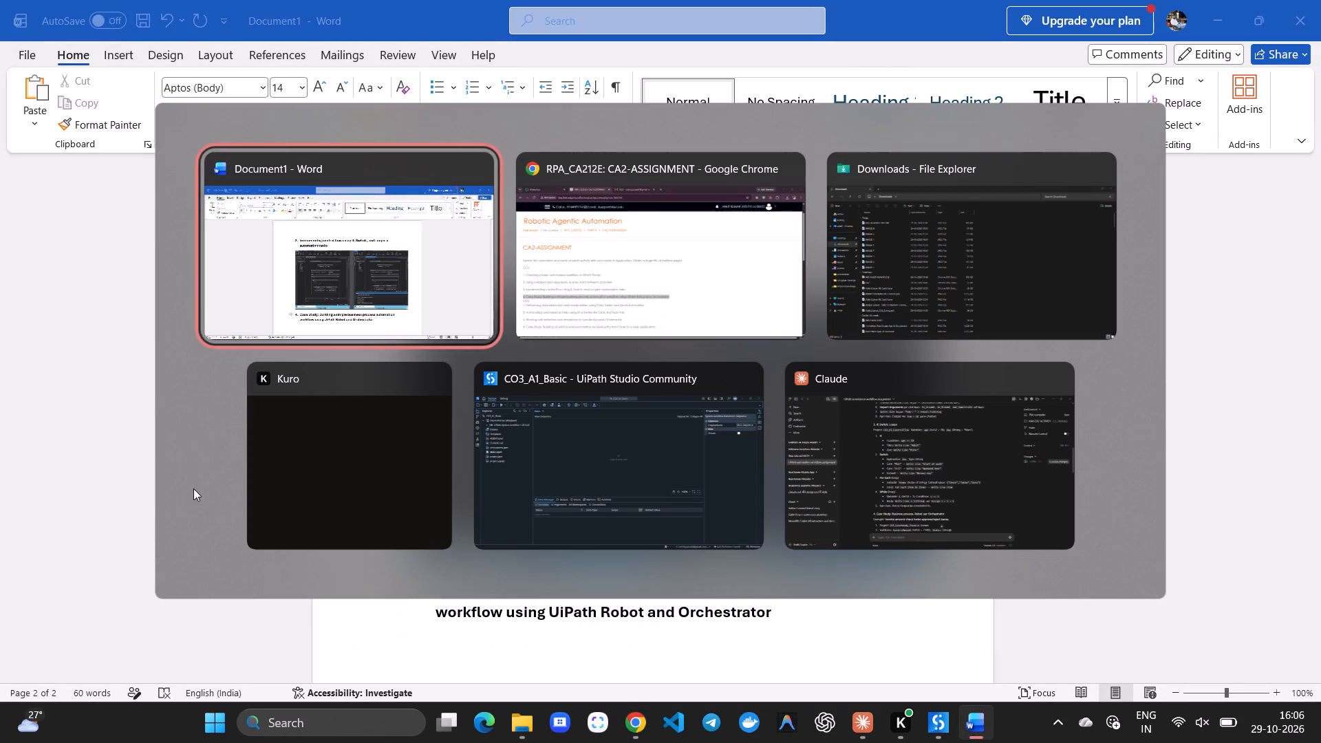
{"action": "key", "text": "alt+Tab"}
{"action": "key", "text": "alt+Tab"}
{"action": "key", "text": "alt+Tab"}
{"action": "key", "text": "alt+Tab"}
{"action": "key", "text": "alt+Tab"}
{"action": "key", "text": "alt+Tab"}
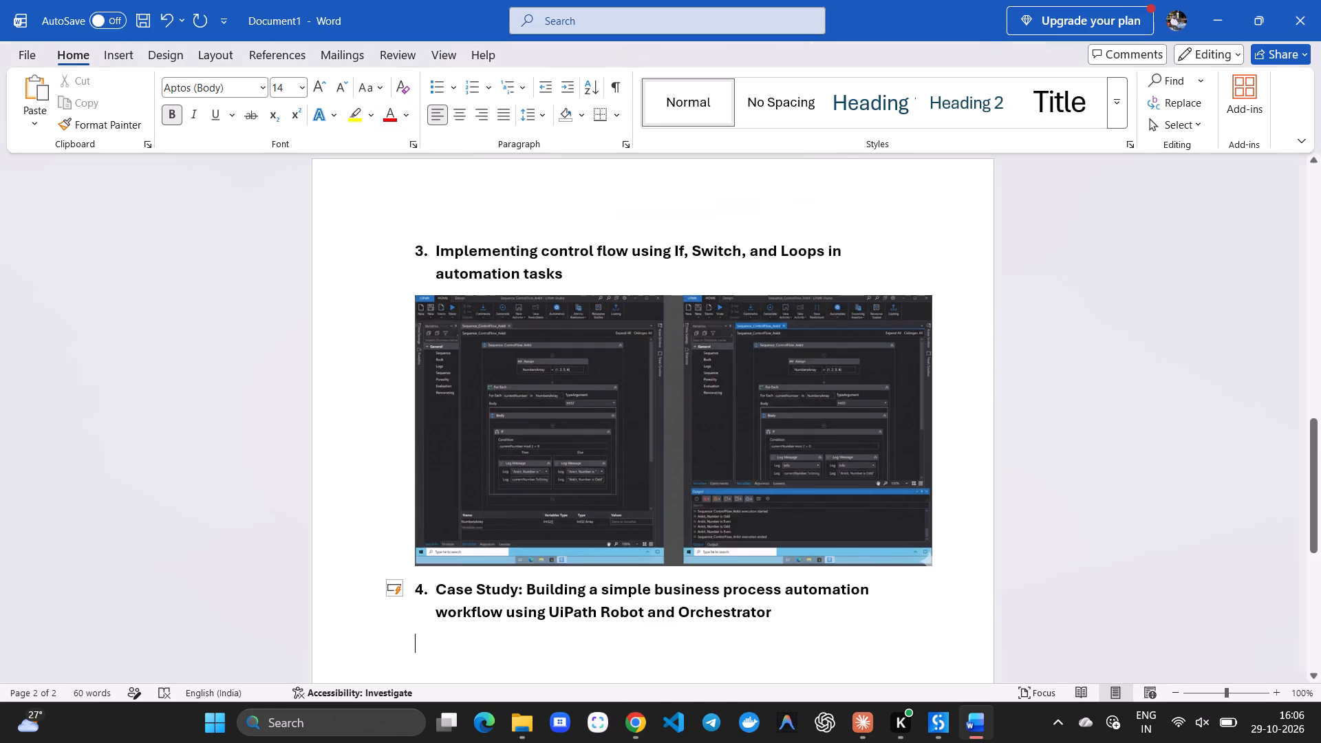
Insert the picture IMAGE 4 from the Downloads folder under heading 4, the UiPath Robot and Orchestrator case study.
{"action": "left_click", "coordinate": [111, 54]}
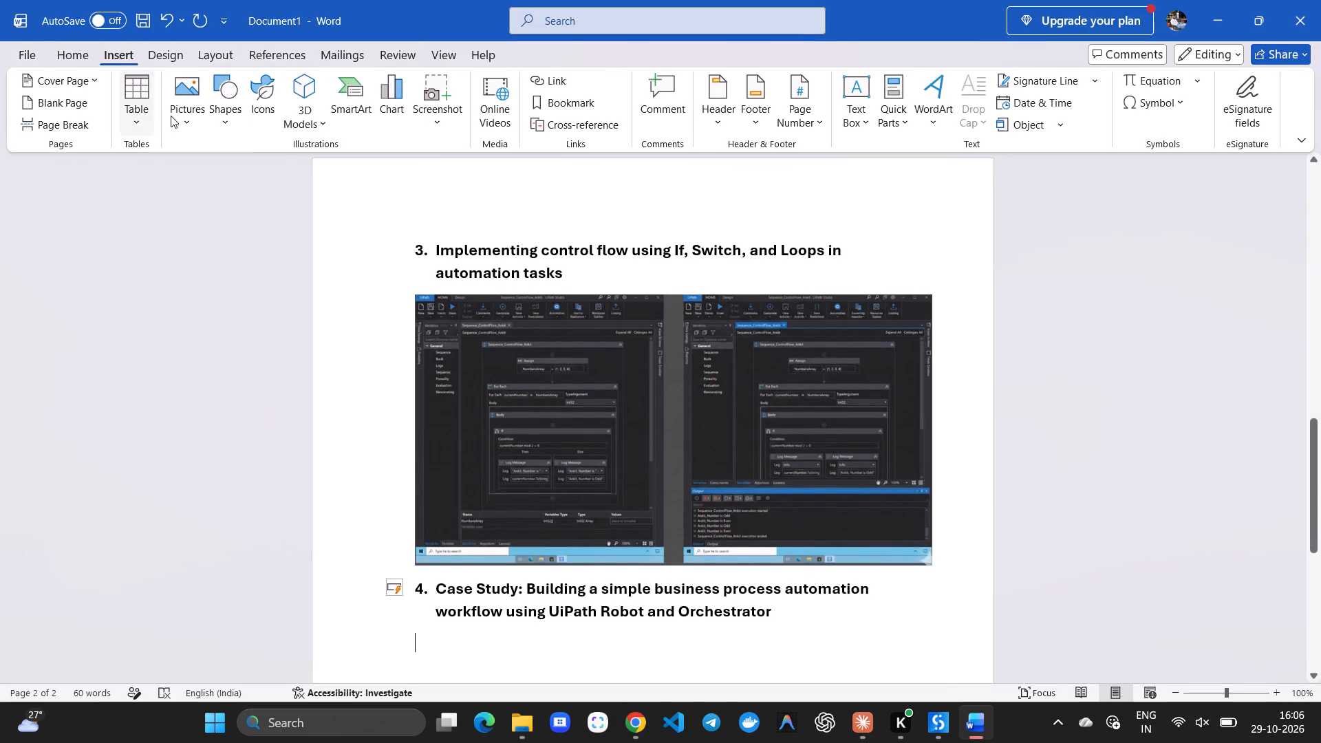
{"action": "left_click", "coordinate": [199, 117]}
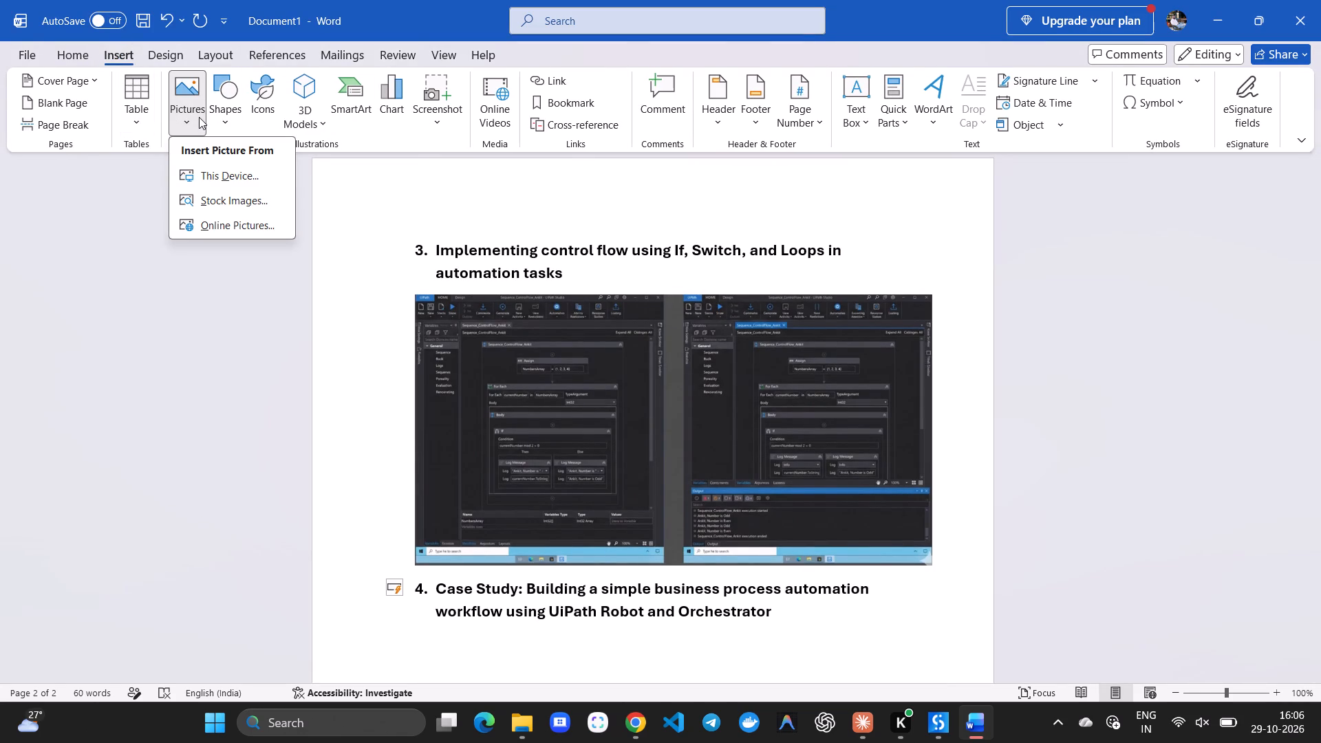
{"action": "left_click", "coordinate": [216, 174]}
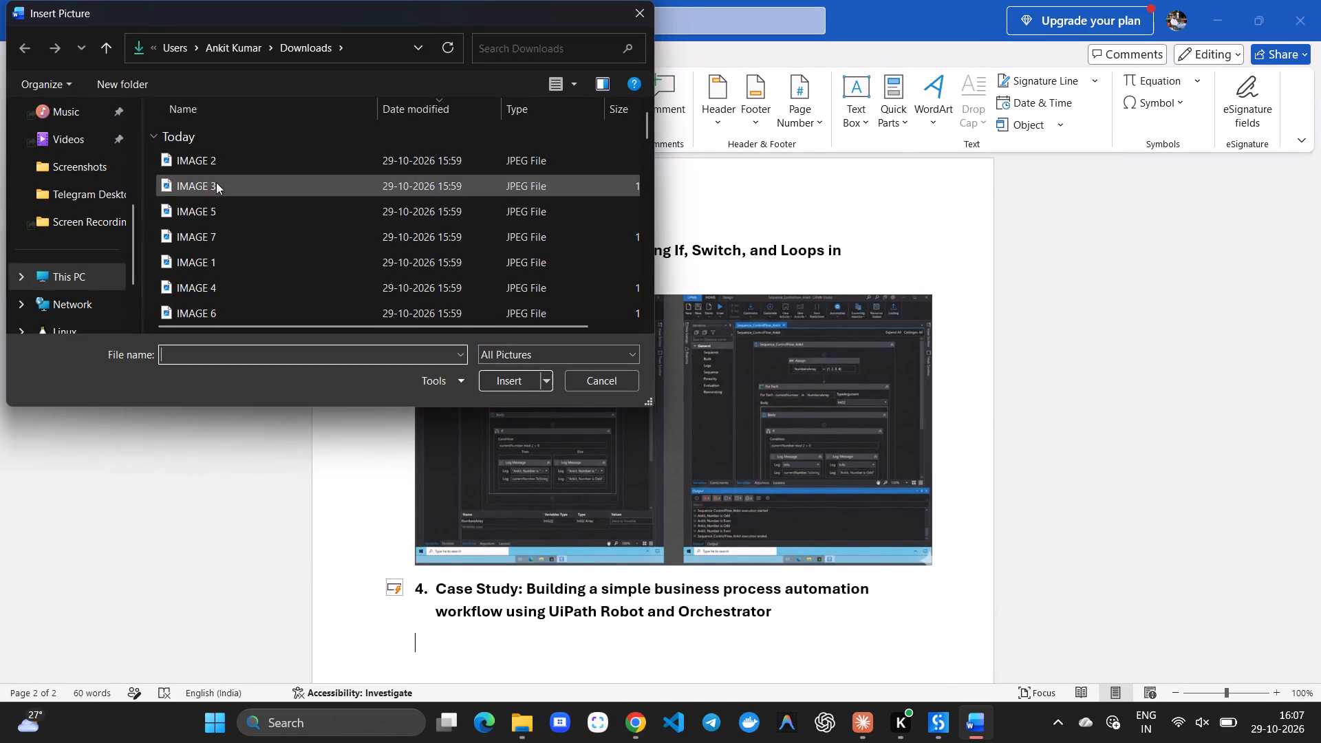
{"action": "left_click", "coordinate": [224, 297]}
{"action": "left_click", "coordinate": [524, 380]}
Add four empty paragraphs after the picture under heading 4 to move on to a new page.
{"action": "scroll", "coordinate": [726, 402], "scroll_direction": "down", "scroll_amount": 1}
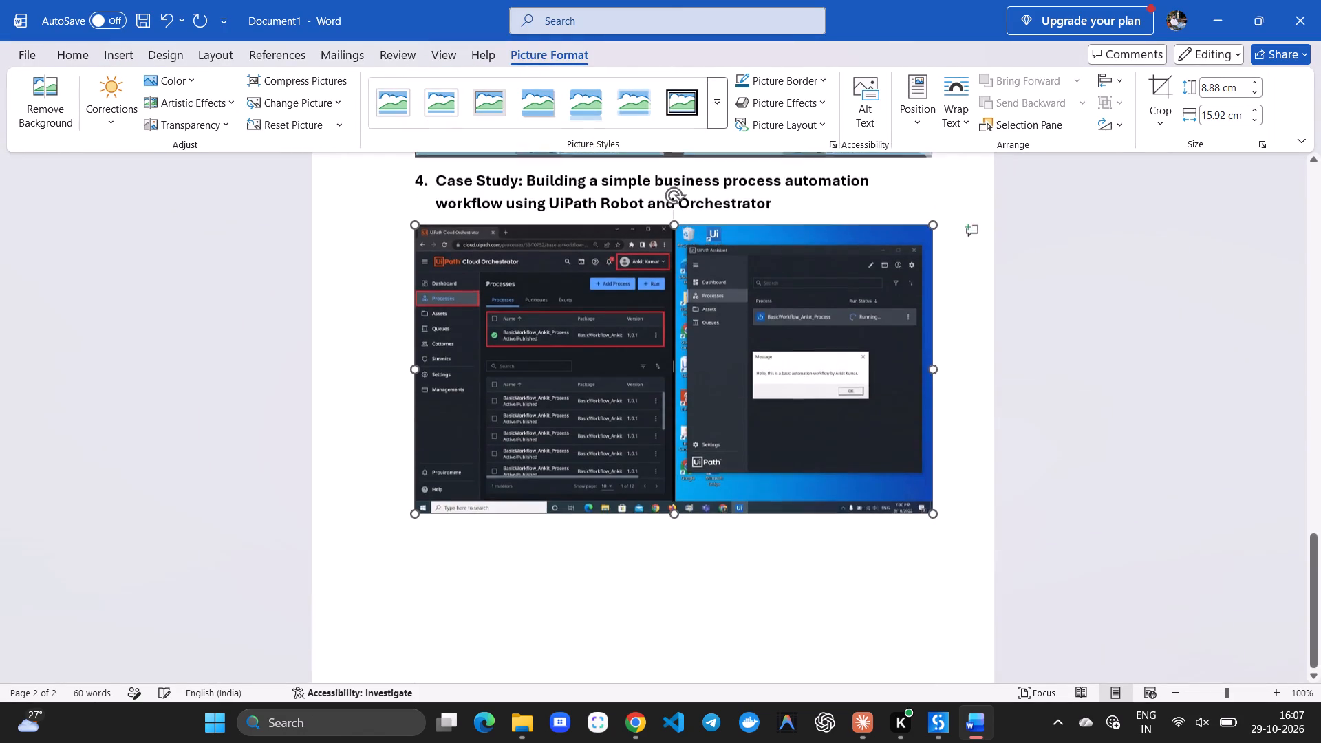
{"action": "scroll", "coordinate": [726, 402], "scroll_direction": "down", "scroll_amount": 1}
{"action": "left_click", "coordinate": [829, 487]}
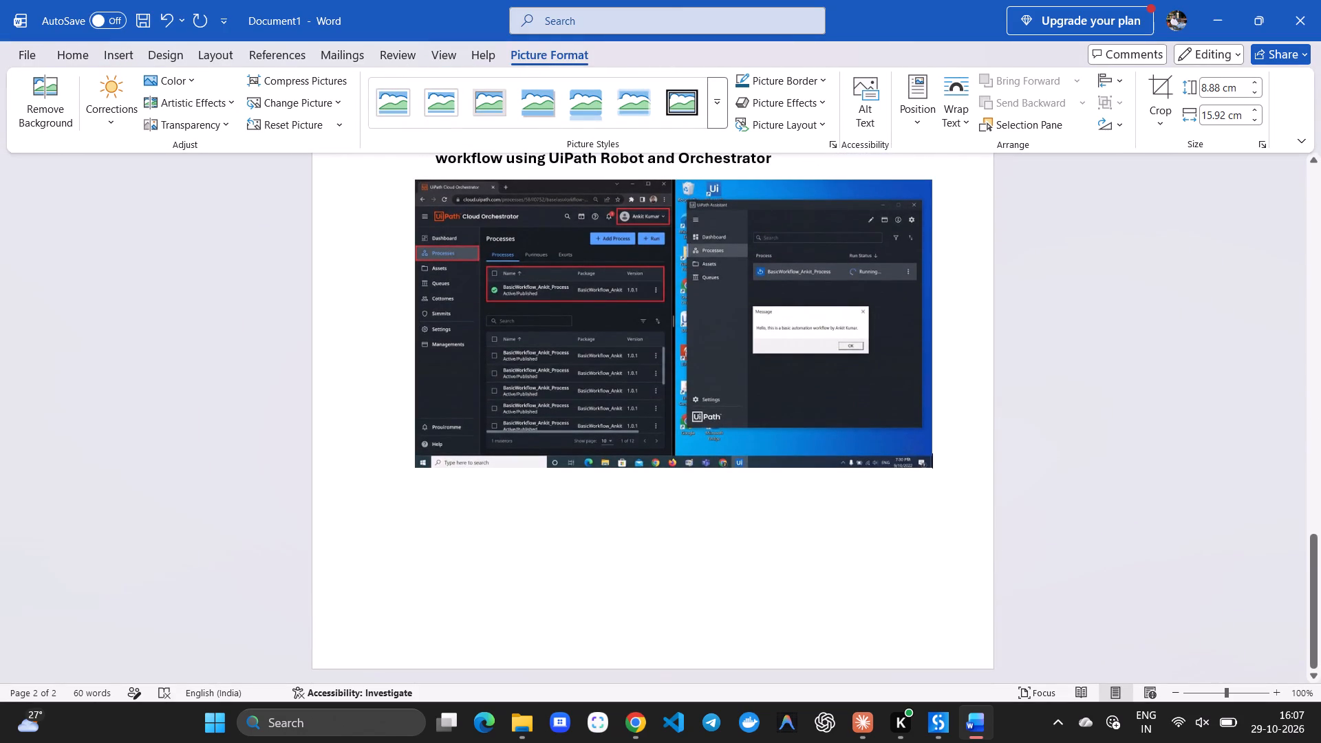
{"action": "key", "text": "Return"}
{"action": "key", "text": "Return"}
{"action": "key", "text": "Return"}
{"action": "key", "text": "Return"}
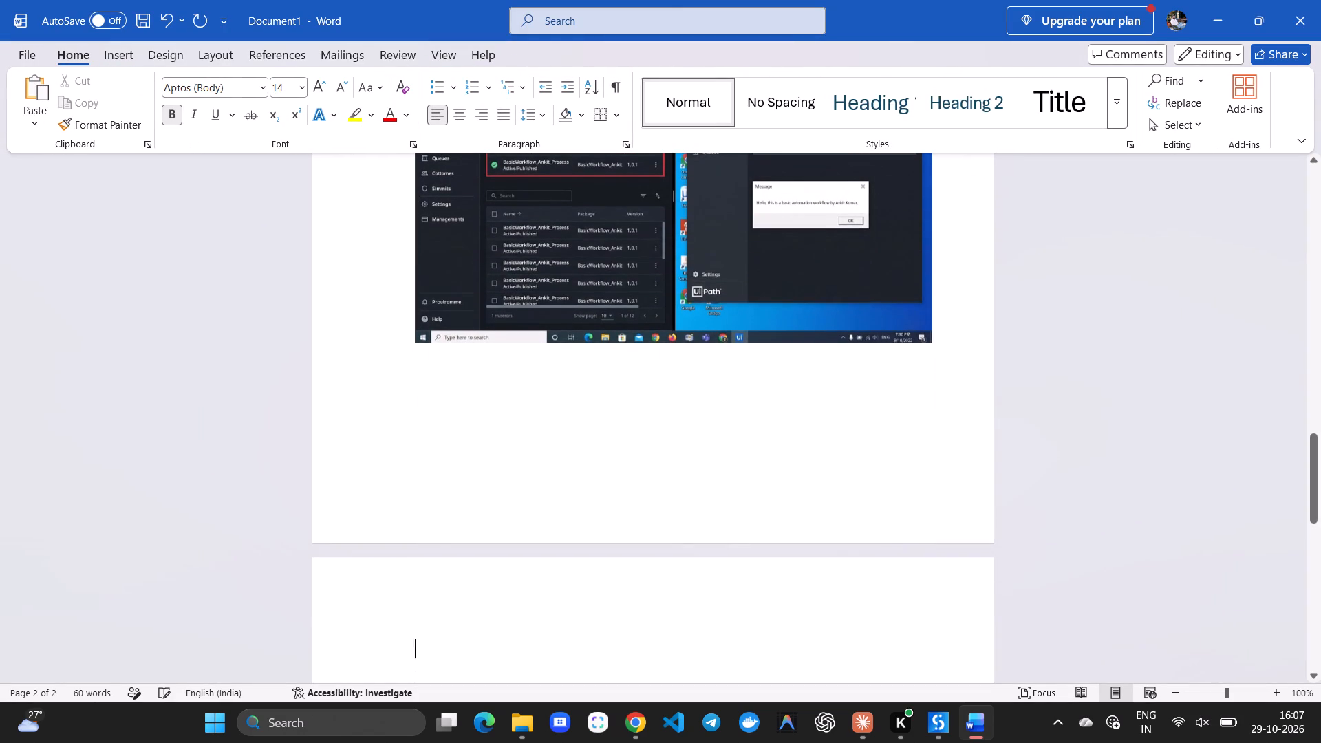
Copy the section label "CO4" from the assignment page in Chrome to the top of the new page in Word.
{"action": "key", "text": "alt+Tab"}
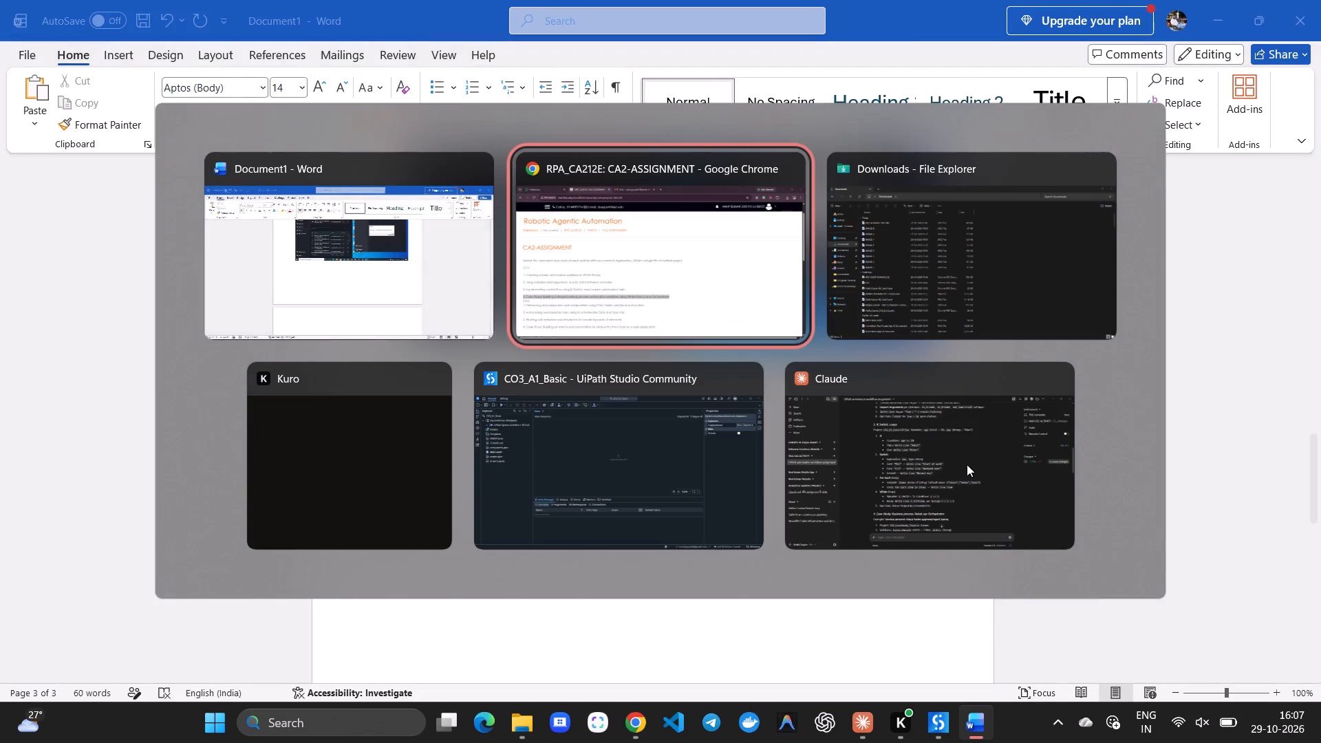
{"action": "double_click", "coordinate": [46, 524]}
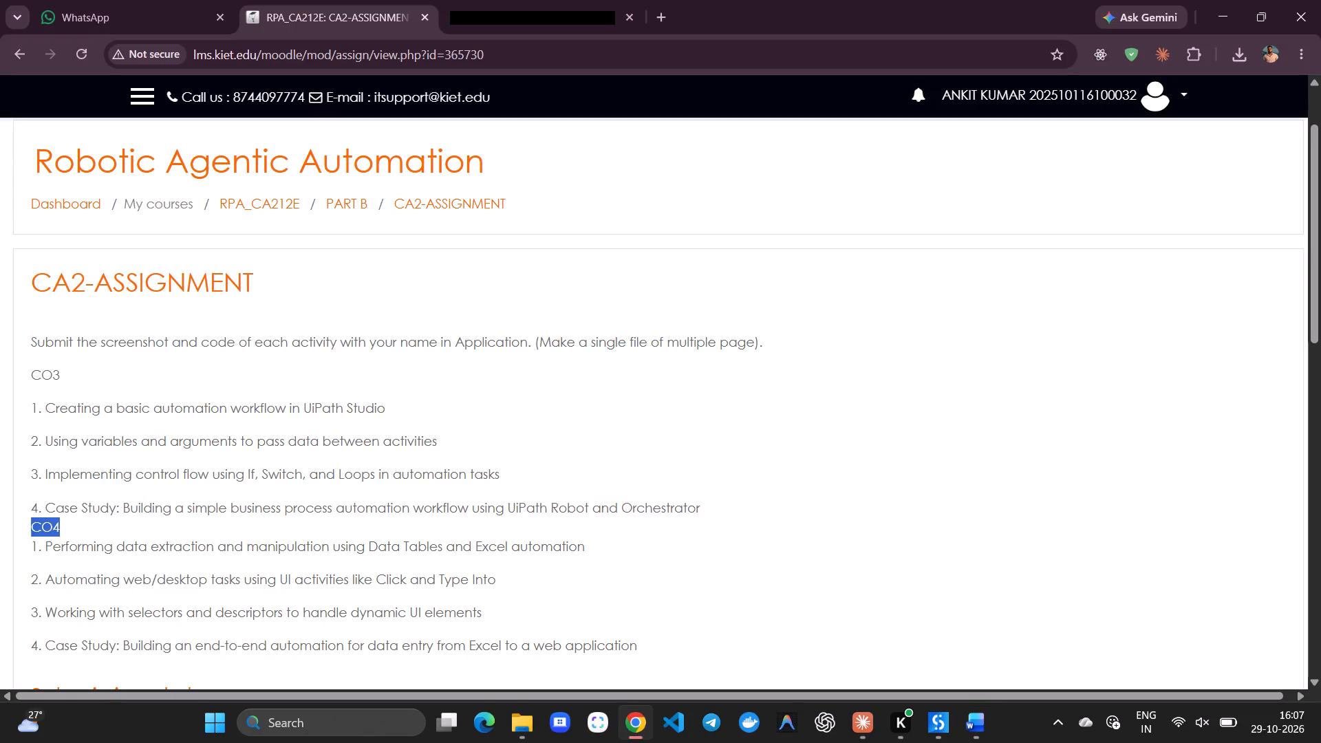
{"action": "key", "text": "ctrl+c"}
{"action": "key", "text": "alt+Tab"}
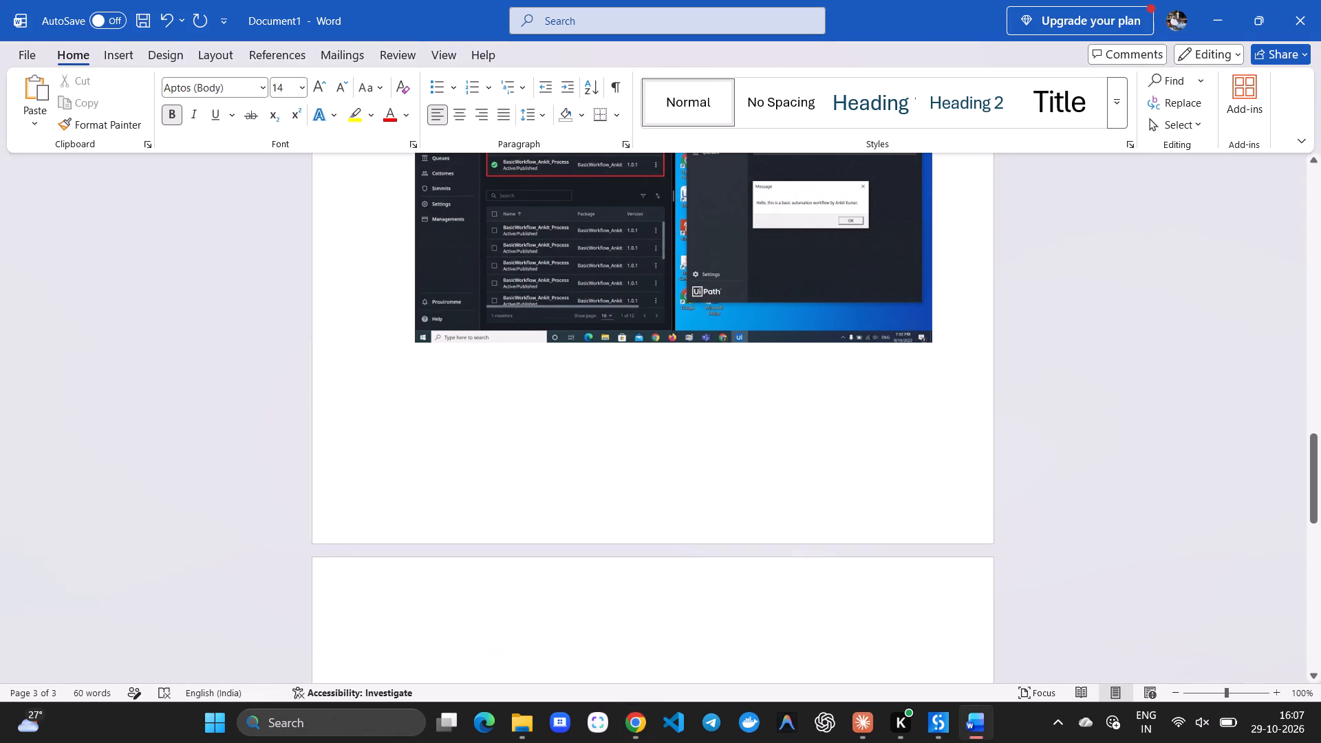
{"action": "key", "text": "ctrl+v"}
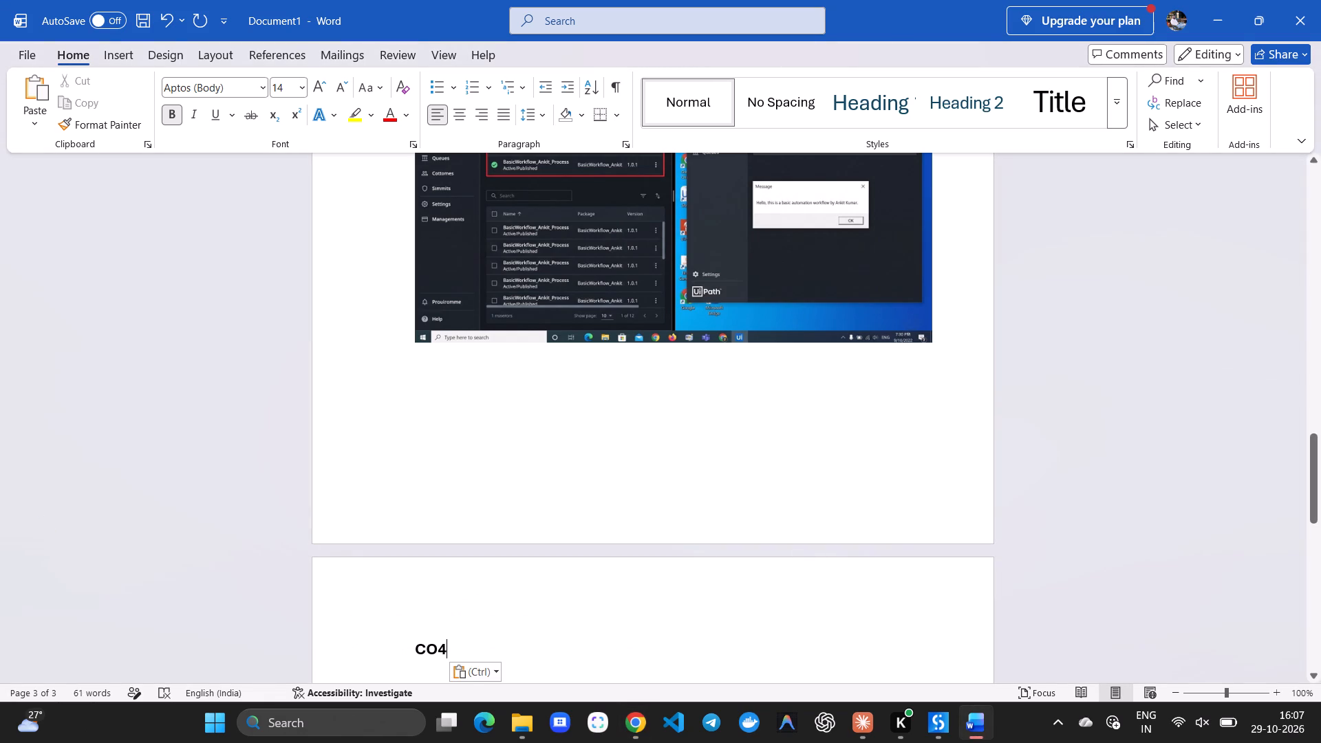
Underline the CO4 section label and start a new line below it.
{"action": "left_click", "coordinate": [215, 117]}
{"action": "double_click", "coordinate": [431, 651]}
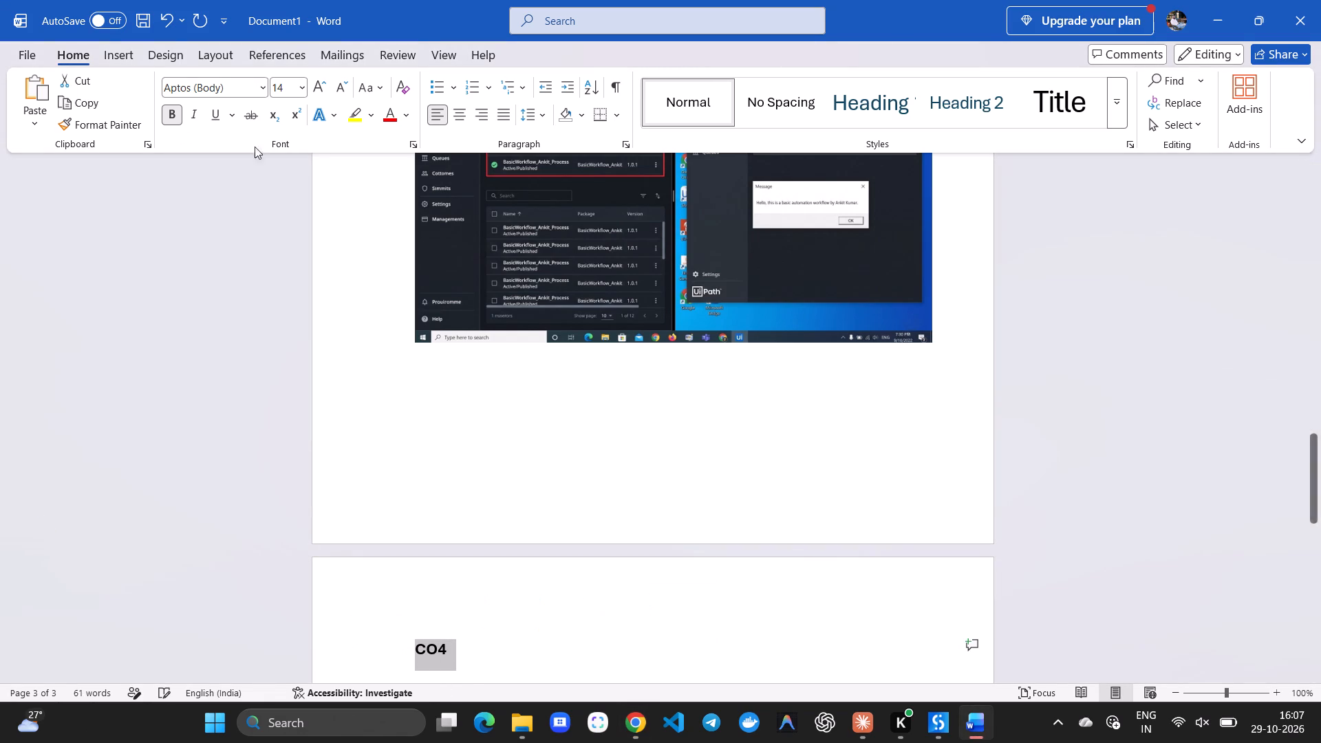
{"action": "left_click", "coordinate": [219, 114]}
{"action": "left_click", "coordinate": [481, 642]}
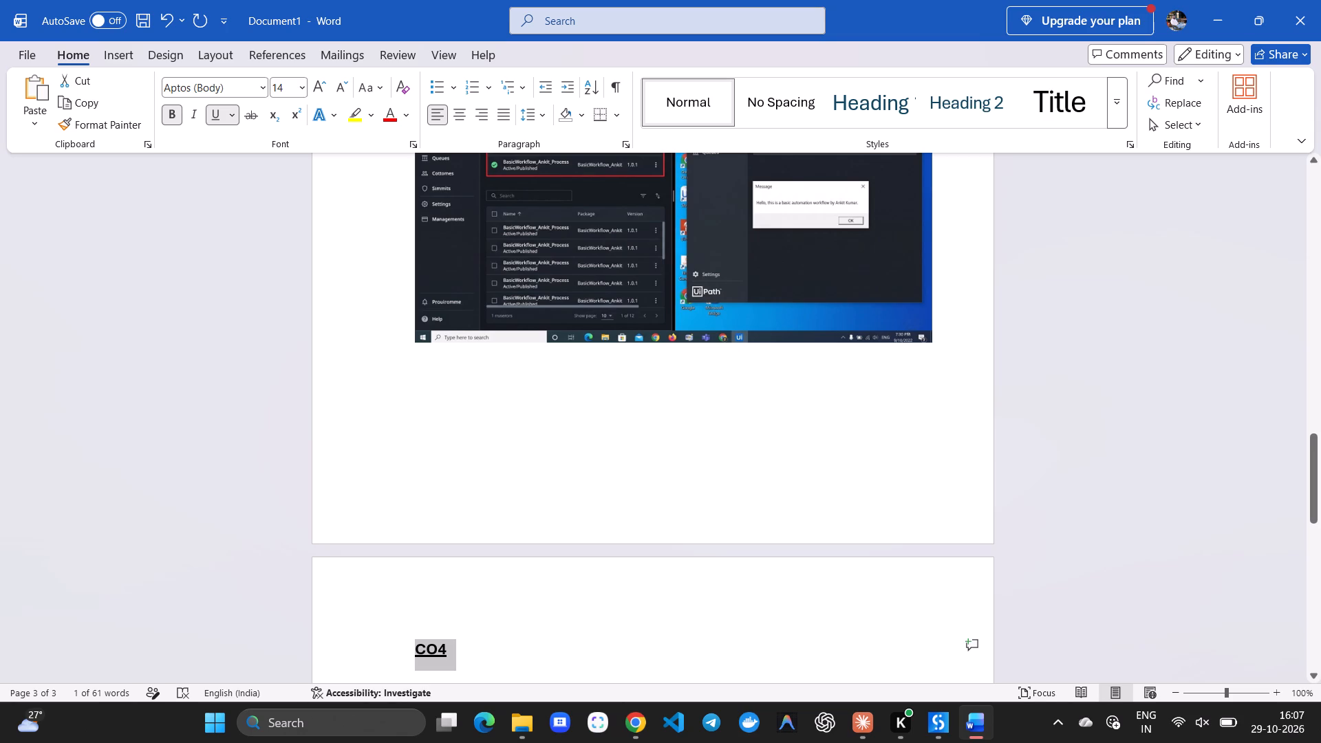
{"action": "key", "text": "Return"}
Copy heading 1, "Performing data extraction and manipulation using Data Tables and Excel automation", from the assignment page in Chrome to below CO4 in Word.
{"action": "key", "text": "alt+Tab"}
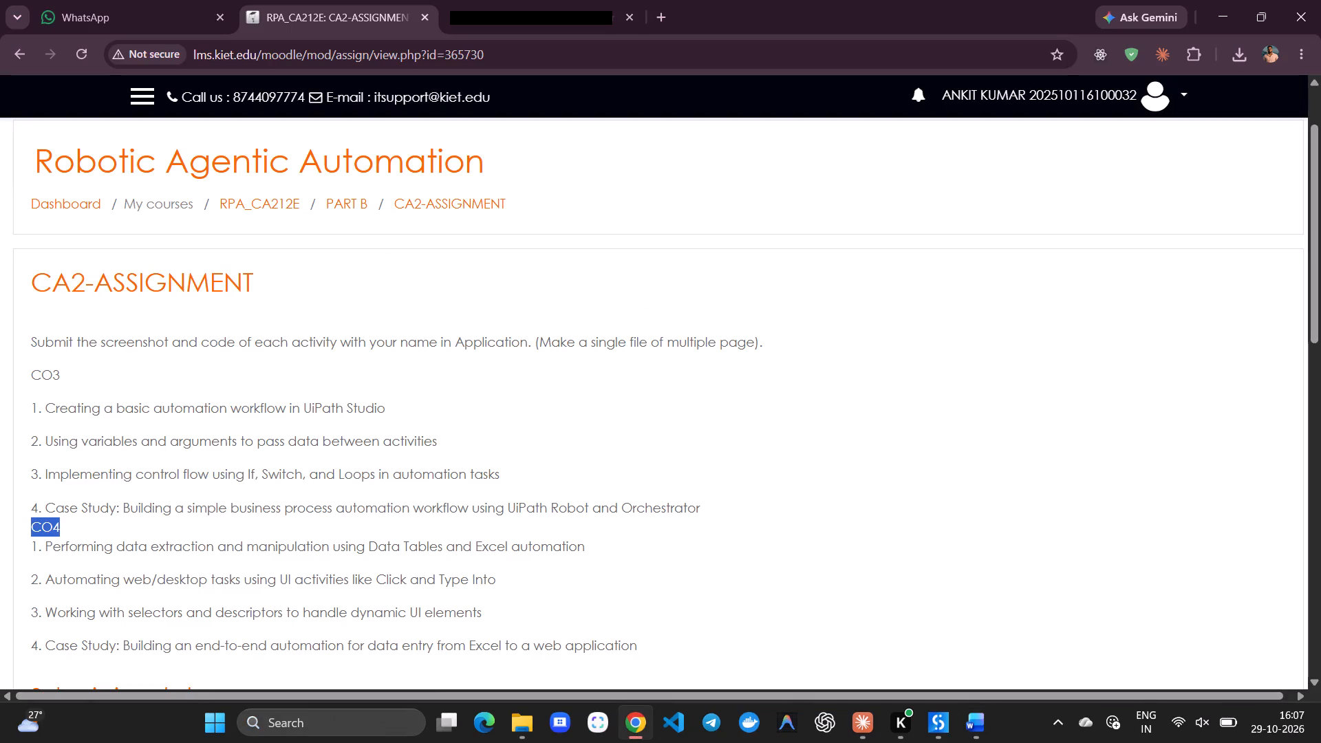
{"action": "left_click_drag", "start_coordinate": [32, 546], "coordinate": [641, 536]}
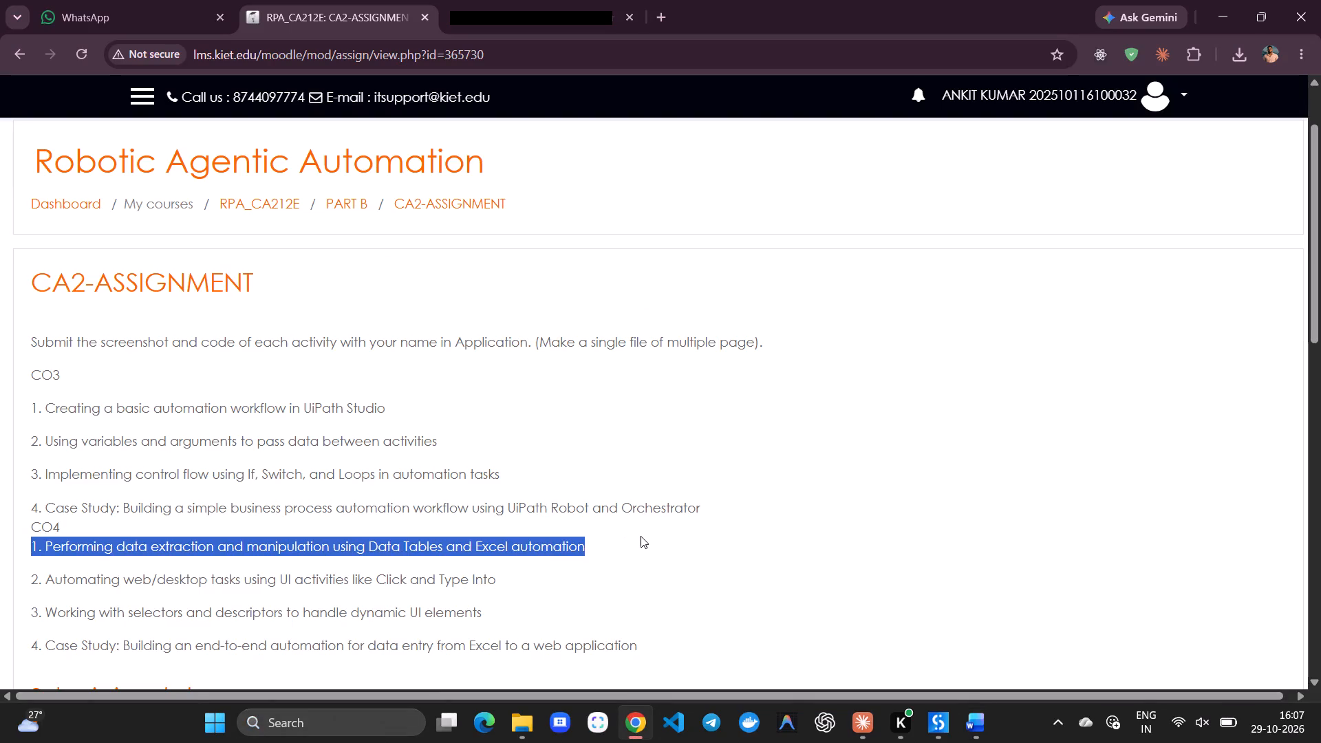
{"action": "key", "text": "ctrl+c"}
{"action": "key", "text": "alt+Tab"}
{"action": "scroll", "coordinate": [641, 536], "scroll_direction": "down", "scroll_amount": 2}
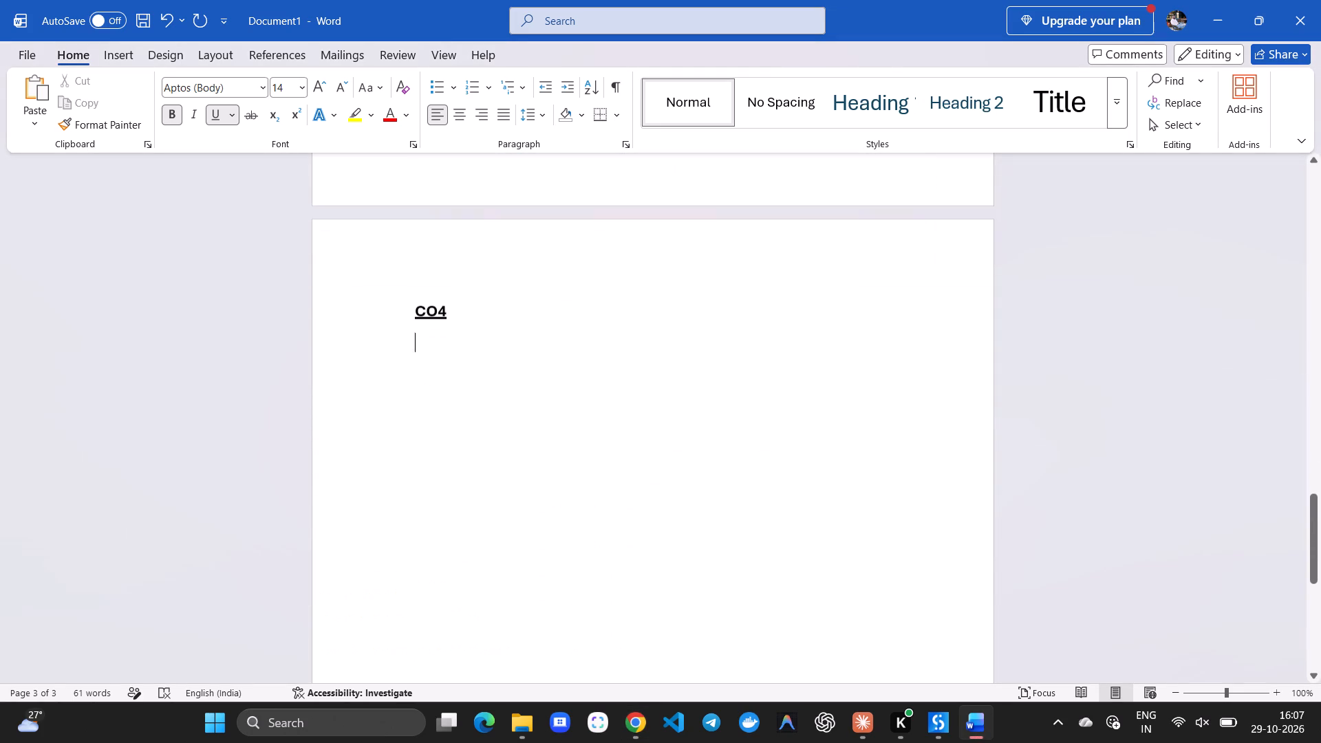
{"action": "scroll", "coordinate": [641, 536], "scroll_direction": "down", "scroll_amount": 1}
{"action": "key", "text": "ctrl+v"}
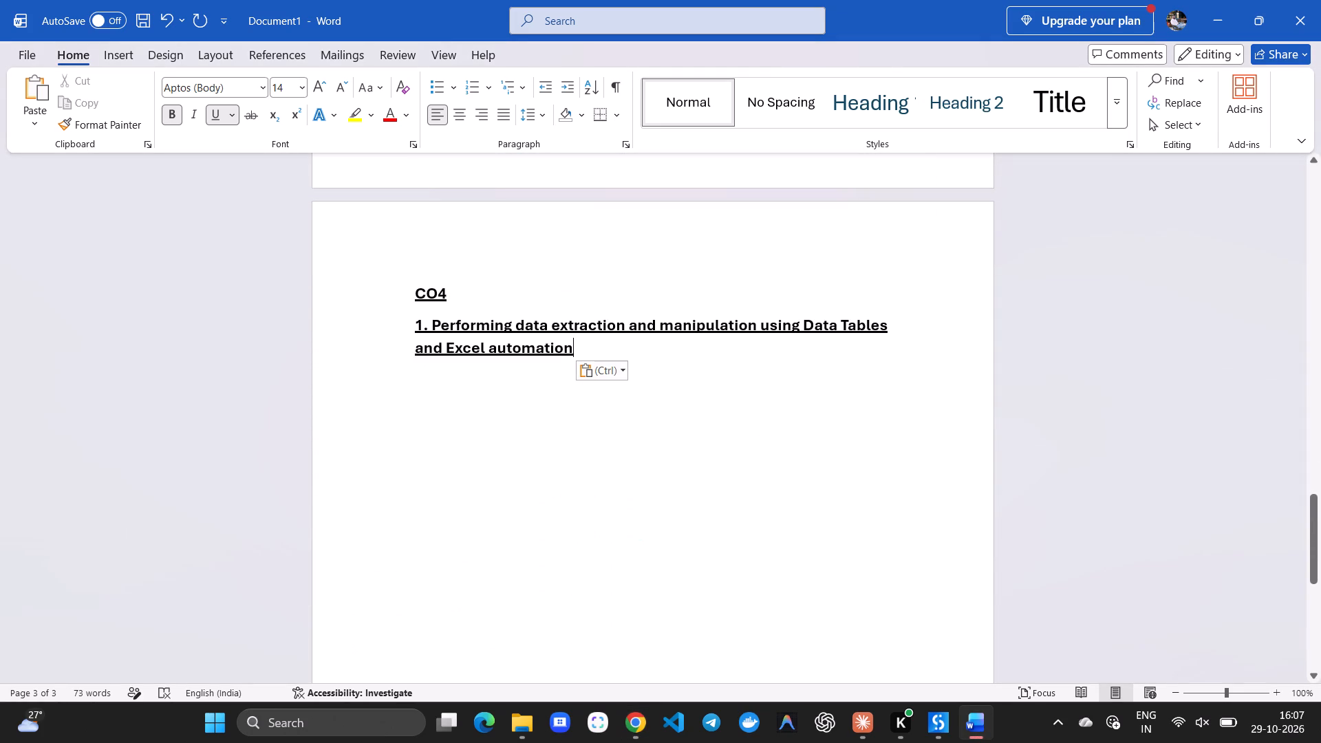
Remove the underline from the data extraction heading under CO4 and start an unnumbered line below it.
{"action": "left_click", "coordinate": [219, 120]}
{"action": "left_click_drag", "start_coordinate": [581, 358], "coordinate": [407, 336]}
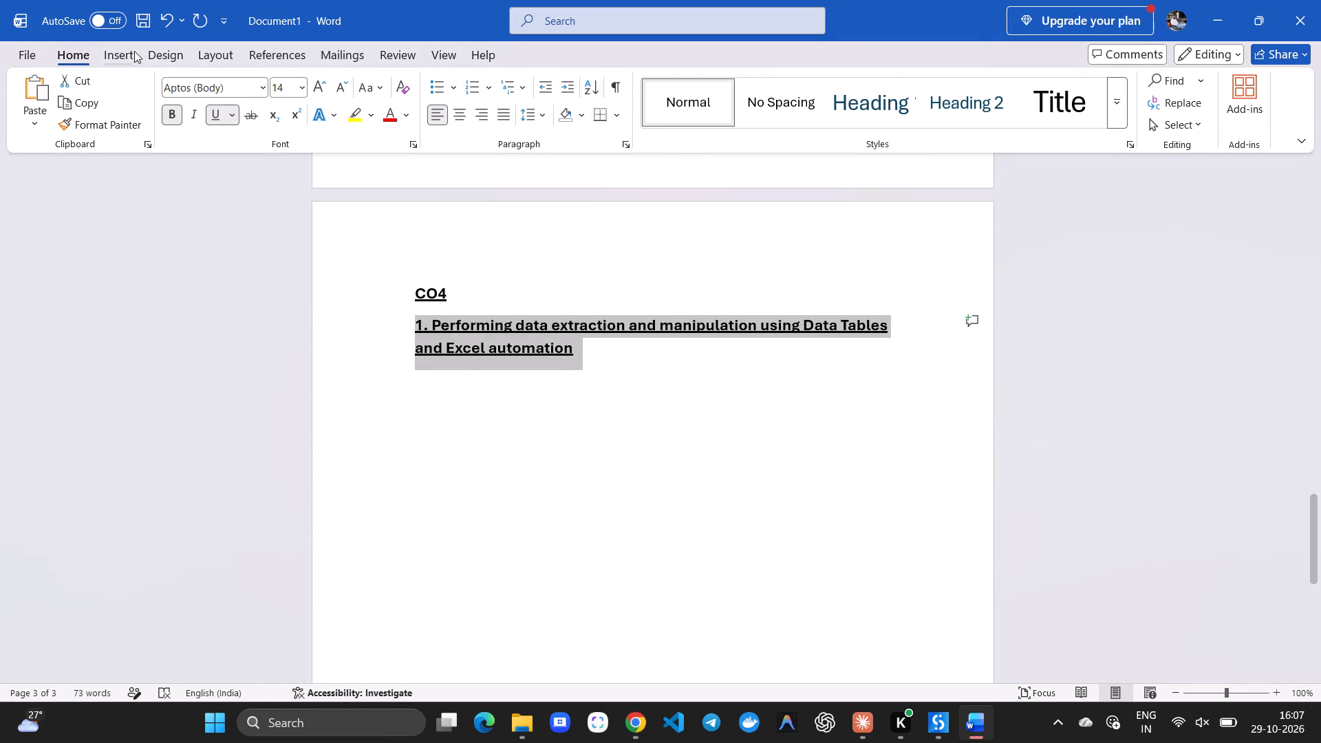
{"action": "left_click", "coordinate": [219, 107]}
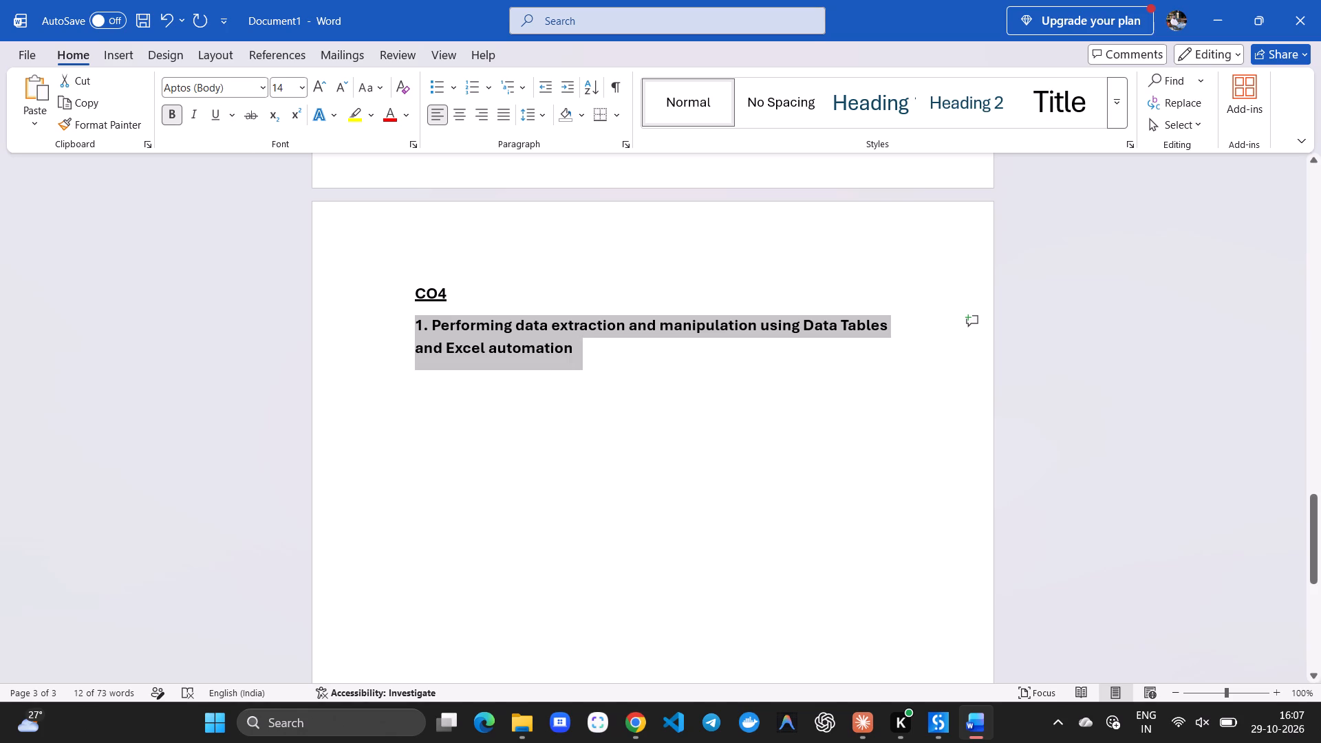
{"action": "left_click", "coordinate": [626, 358]}
{"action": "key", "text": "Return"}
{"action": "key", "text": "BackSpace"}
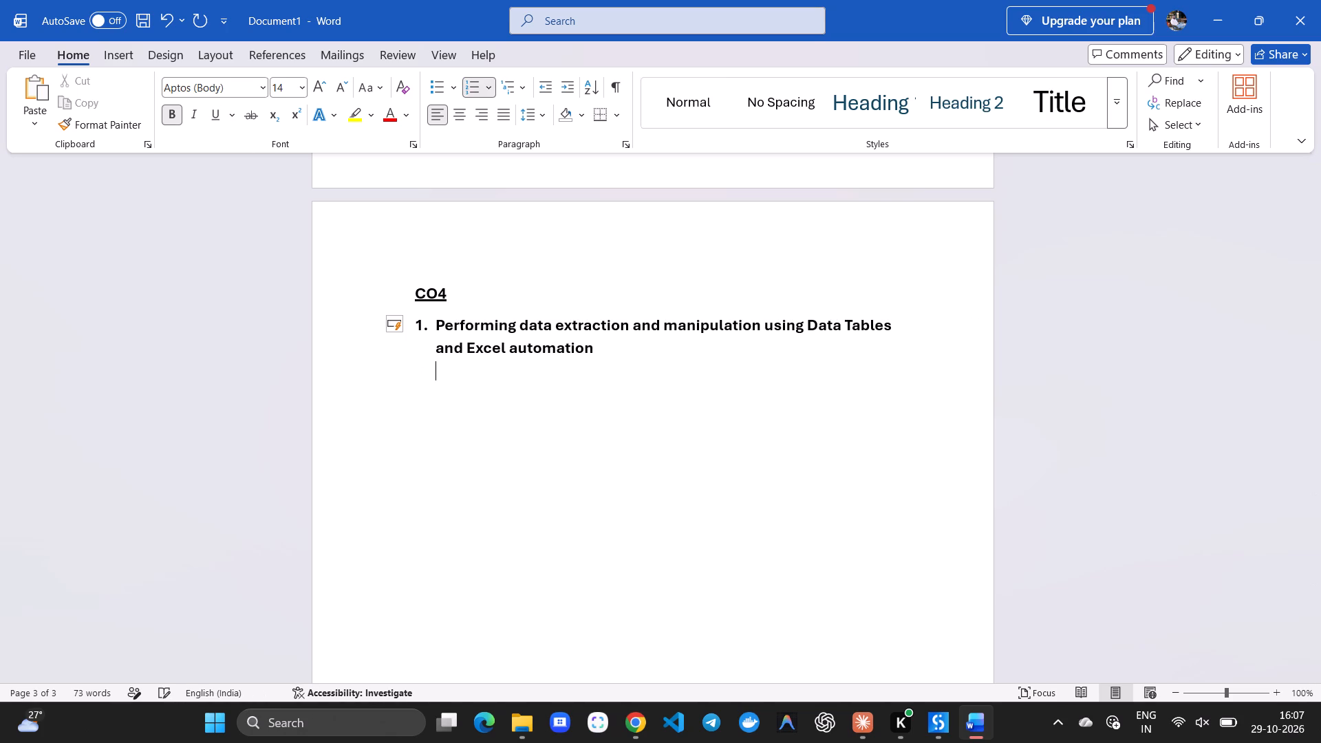
{"action": "key", "text": "BackSpace"}
Insert the picture IMAGE 5 from the Downloads folder under CO4 heading 1 and start a new line below the picture.
{"action": "key", "text": "alt+Tab"}
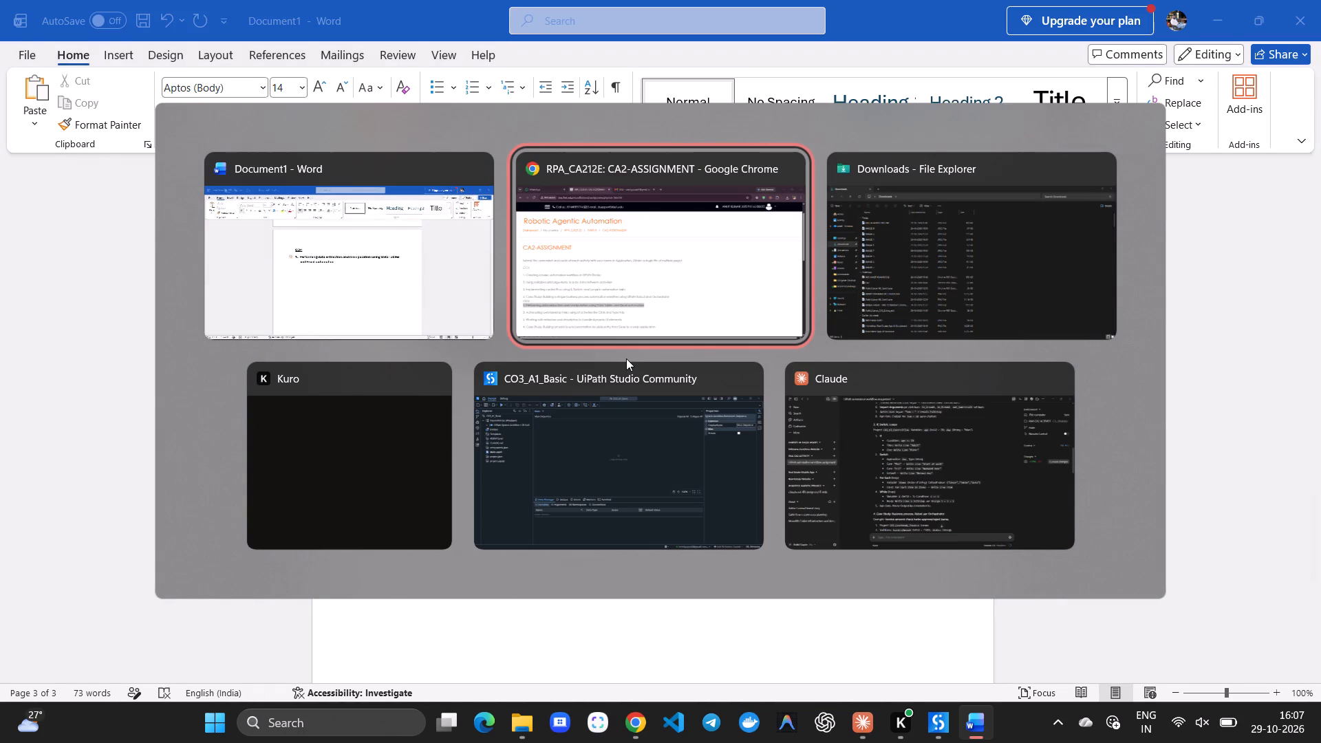
{"action": "key", "text": "alt+Tab"}
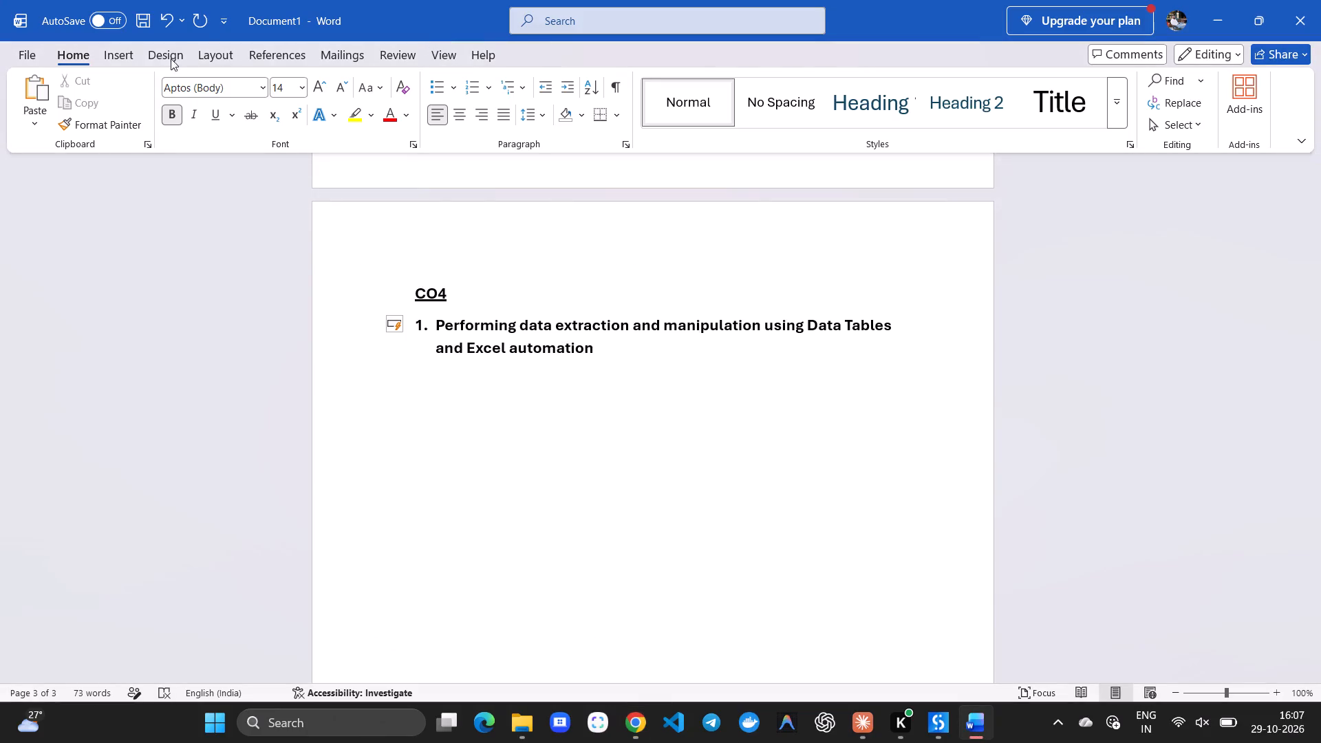
{"action": "left_click", "coordinate": [119, 60]}
{"action": "left_click", "coordinate": [184, 114]}
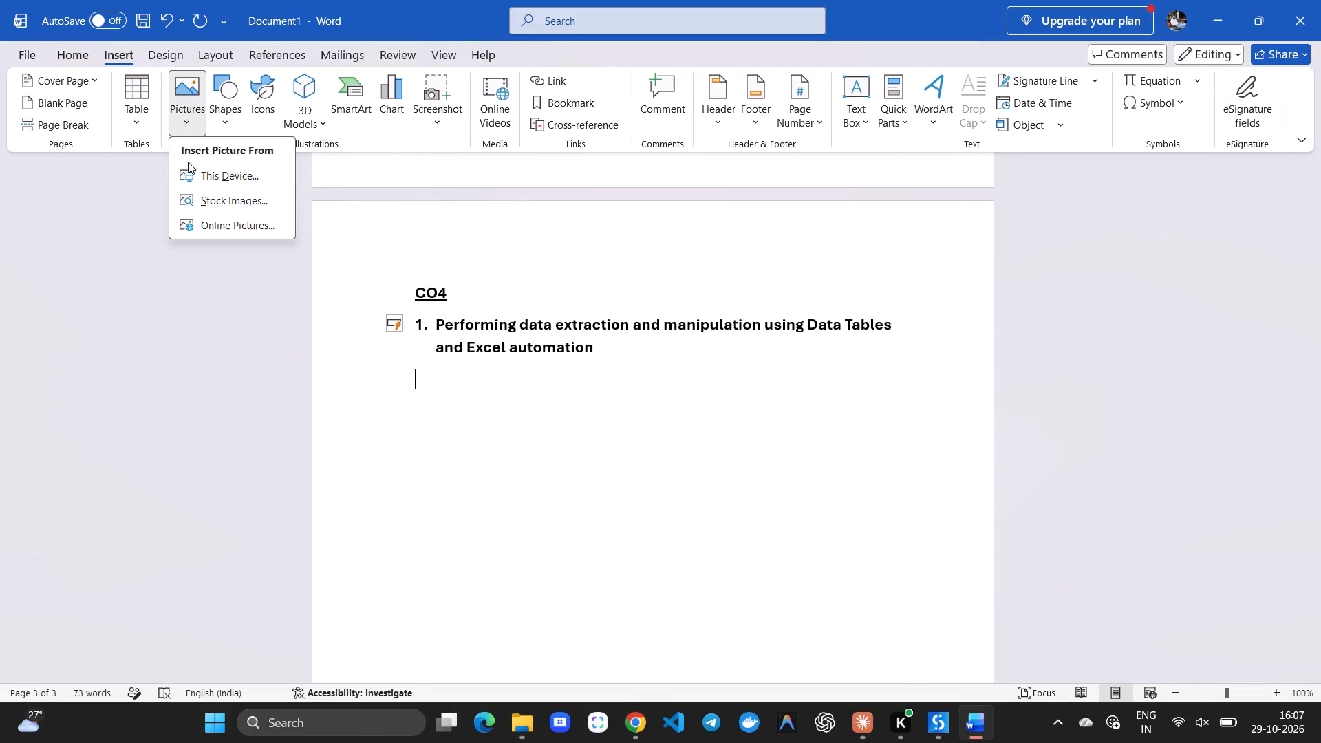
{"action": "left_click", "coordinate": [188, 171]}
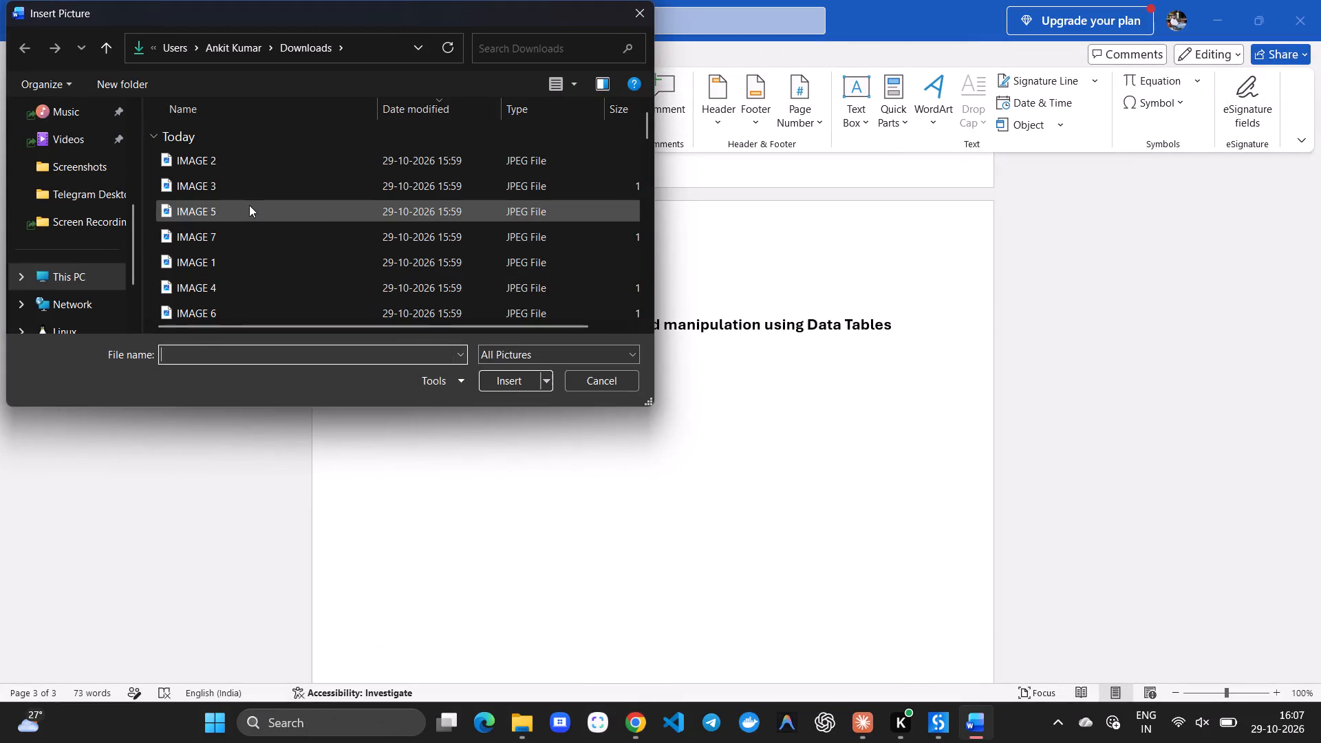
{"action": "left_click", "coordinate": [249, 205]}
{"action": "left_click", "coordinate": [503, 389]}
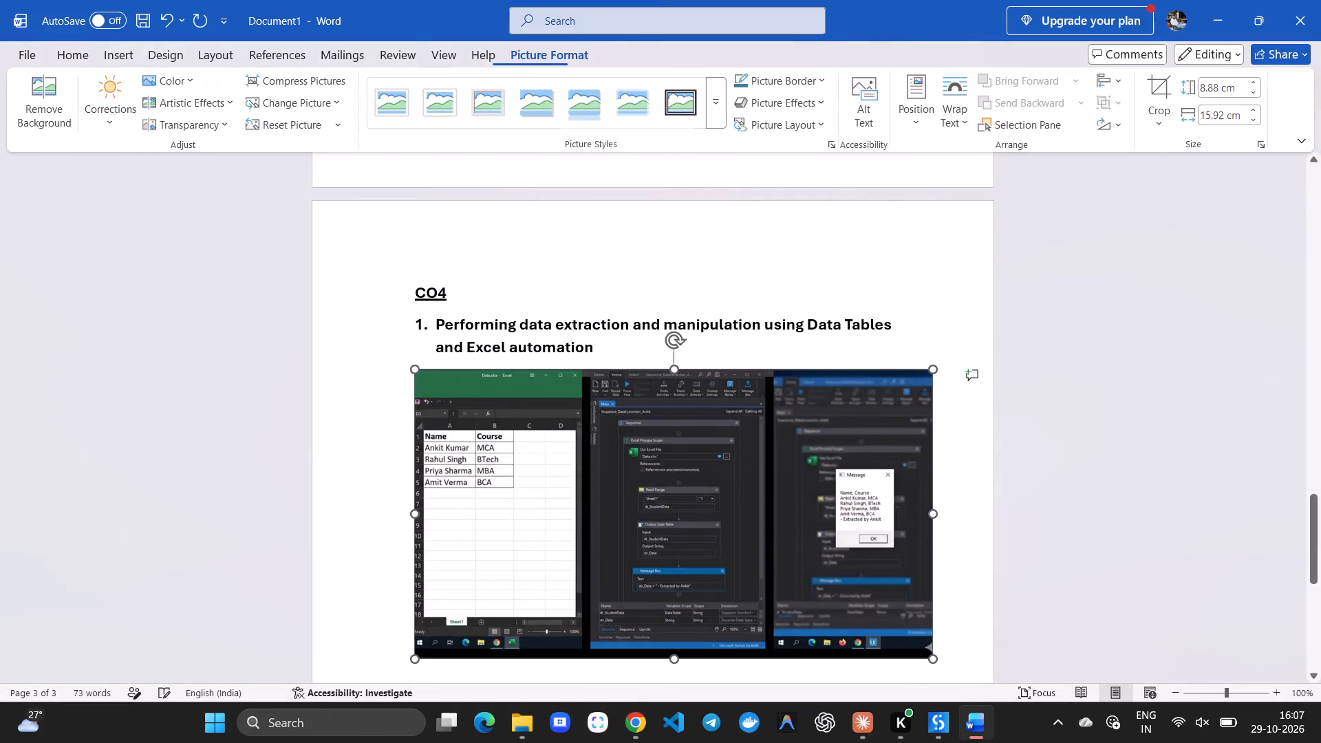
{"action": "scroll", "coordinate": [742, 510], "scroll_direction": "down", "scroll_amount": 3}
{"action": "left_click", "coordinate": [902, 440]}
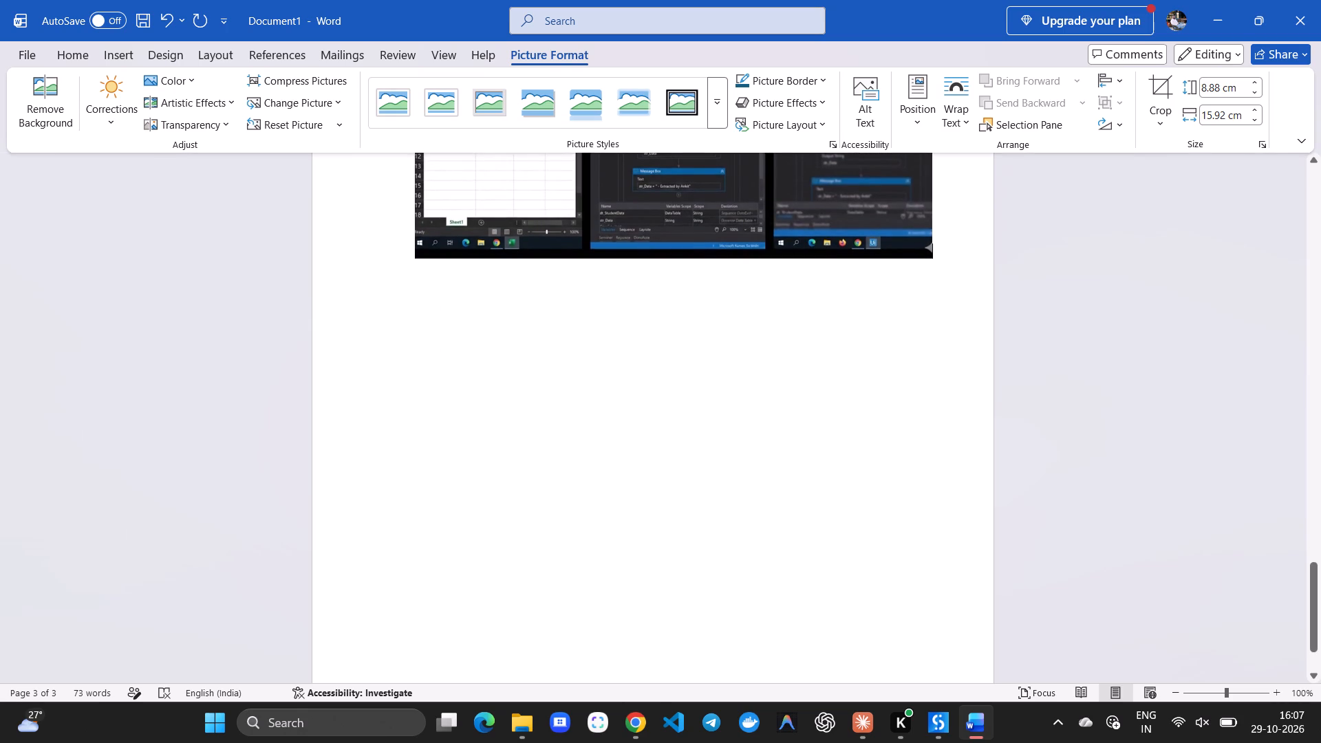
{"action": "key", "text": "Return"}
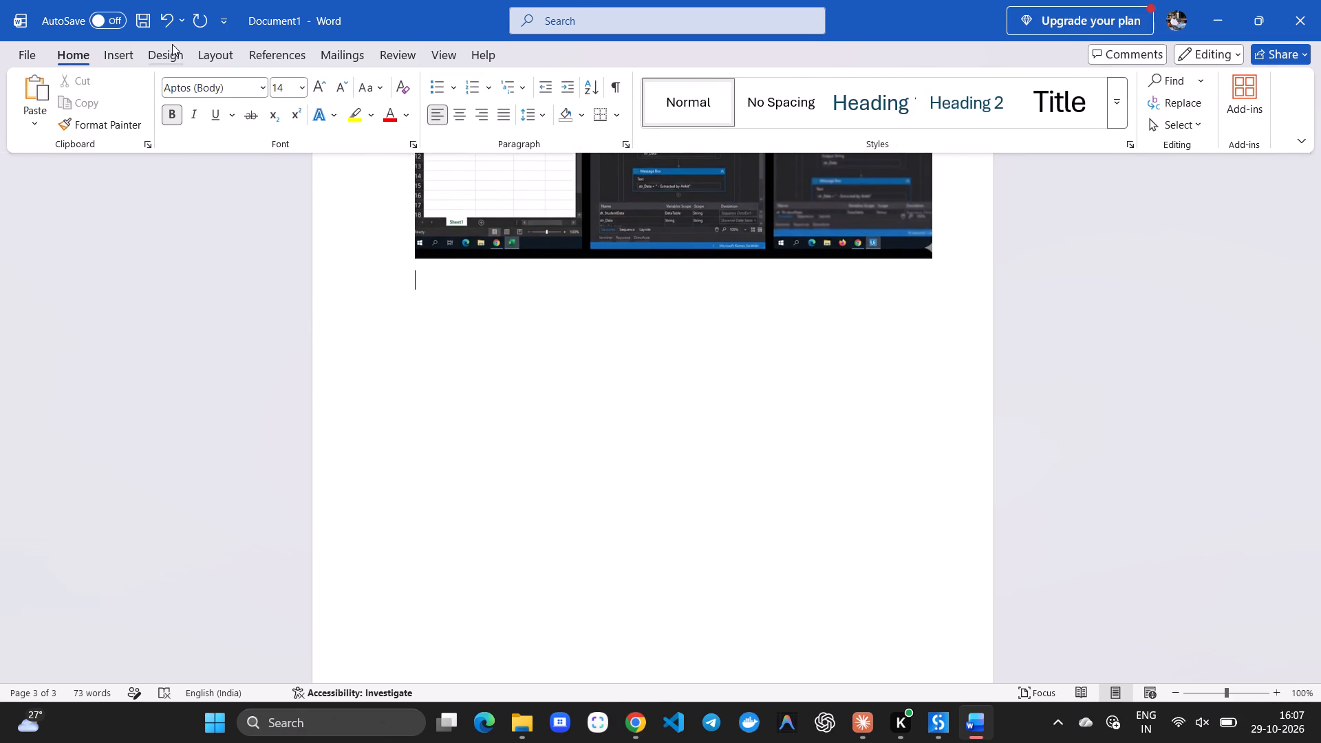
Copy heading 2, "Automating web/desktop tasks using UI activities like Click and Type Into", from Chrome to below the picture in Word, followed by an unnumbered line.
{"action": "left_click", "coordinate": [116, 53]}
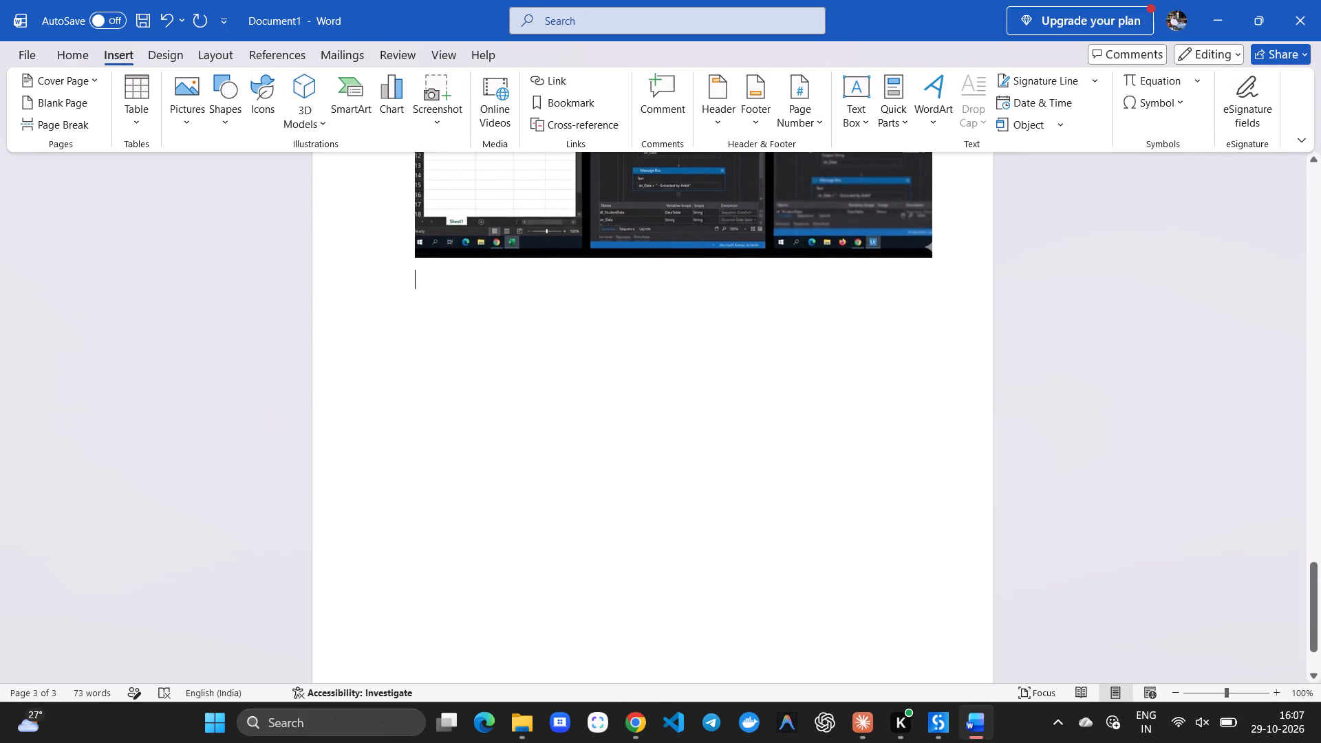
{"action": "key", "text": "alt+Tab"}
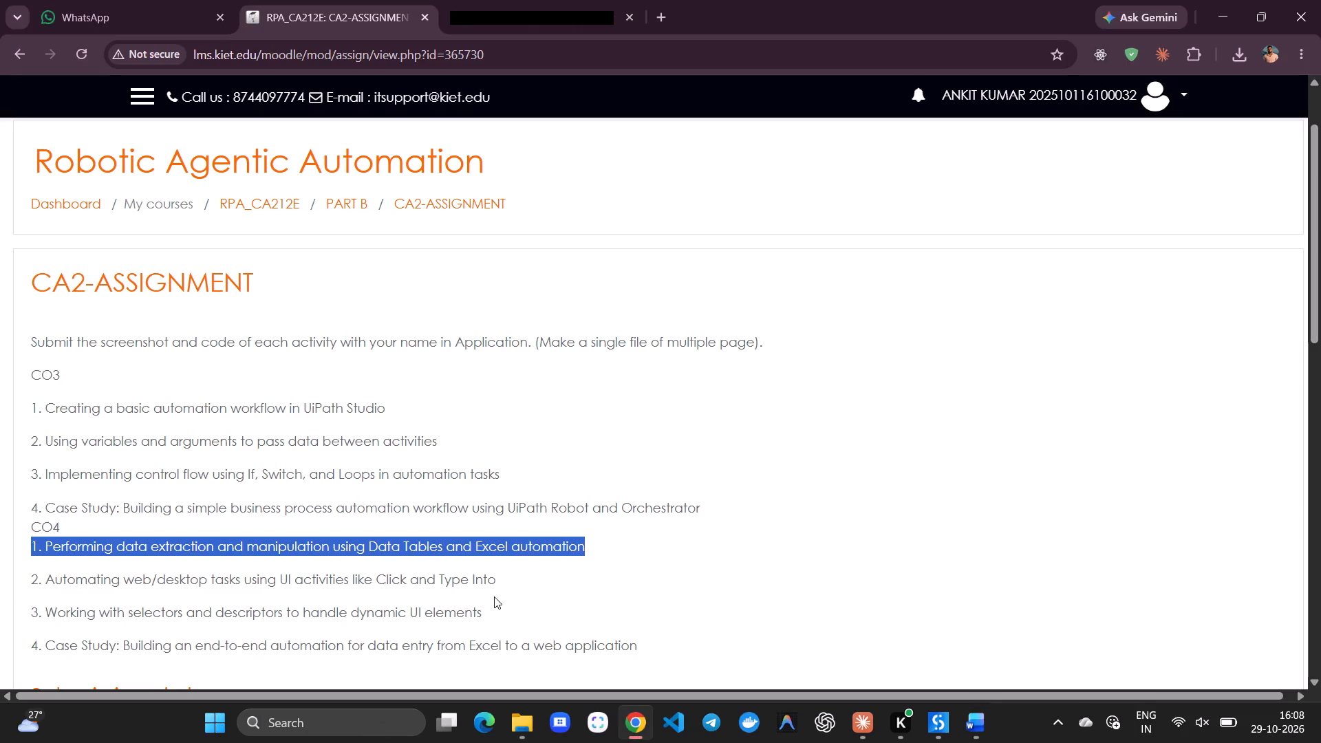
{"action": "left_click_drag", "start_coordinate": [497, 580], "coordinate": [0, 586]}
{"action": "key", "text": "ctrl+c"}
{"action": "key", "text": "alt+Tab"}
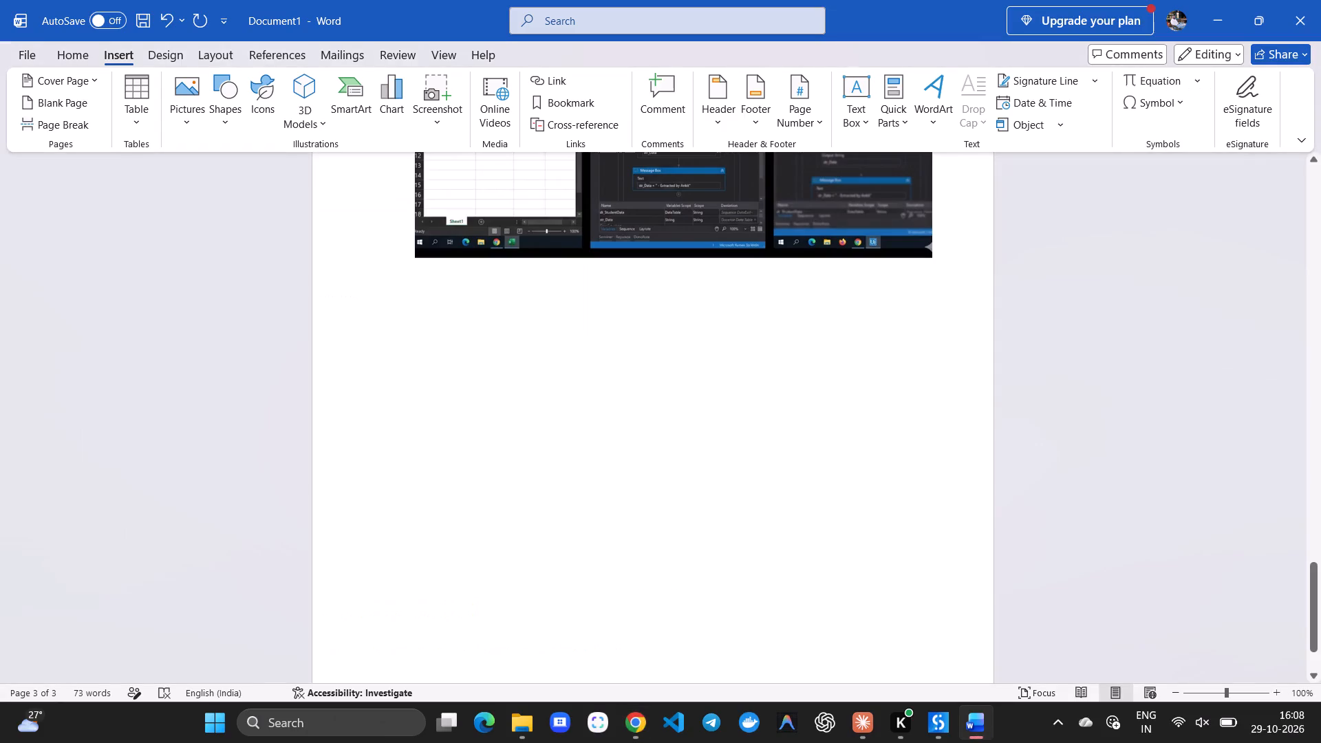
{"action": "key", "text": "ctrl+v"}
{"action": "key", "text": "Return"}
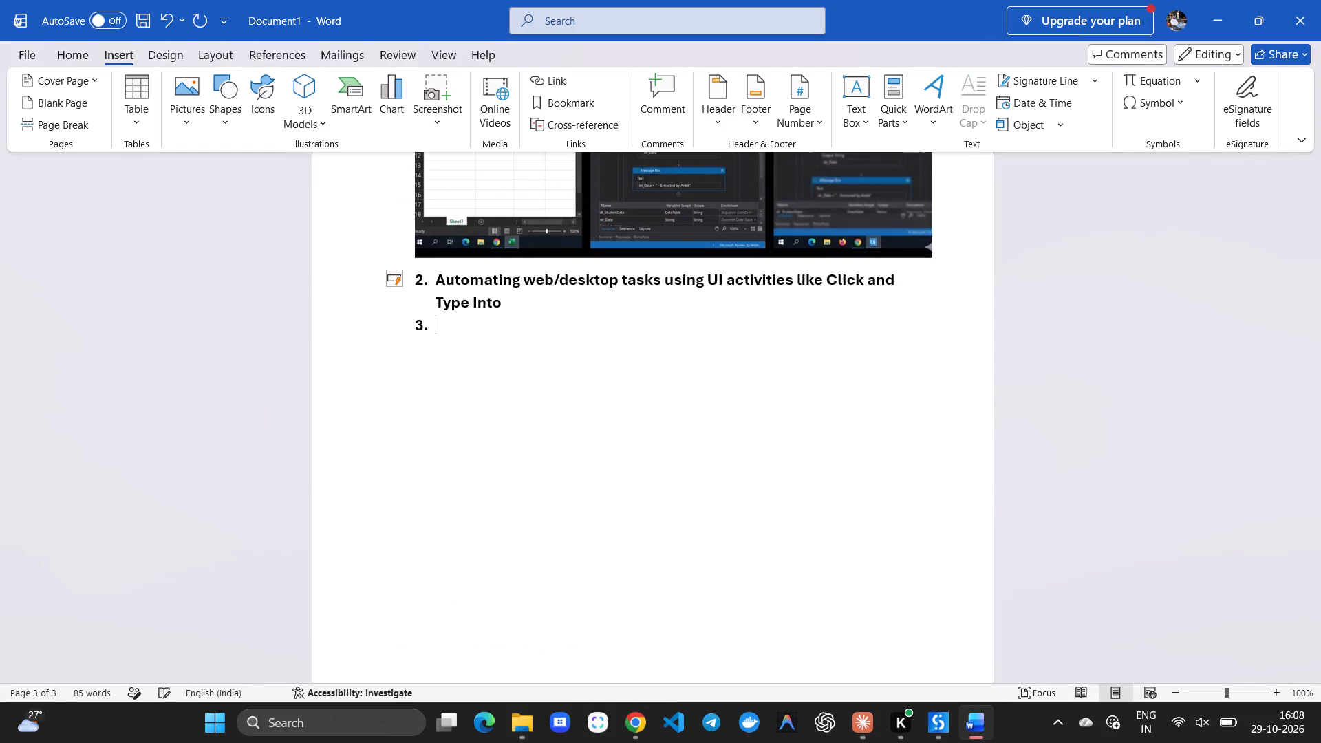
{"action": "key", "text": "BackSpace"}
{"action": "key", "text": "BackSpace"}
Insert the picture IMAGE 6 from the Downloads folder under CO4 heading 2, the web/desktop task automation.
{"action": "key", "text": "alt+Tab"}
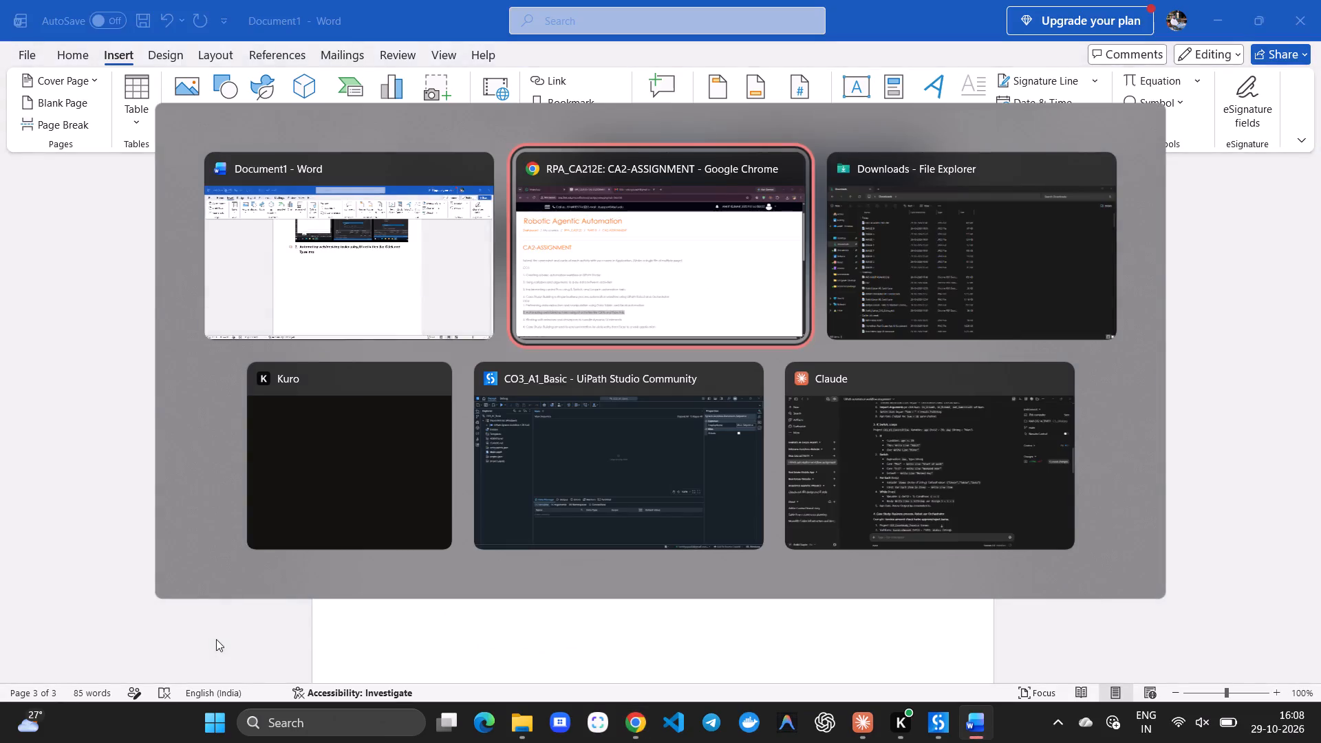
{"action": "key", "text": "alt+Tab"}
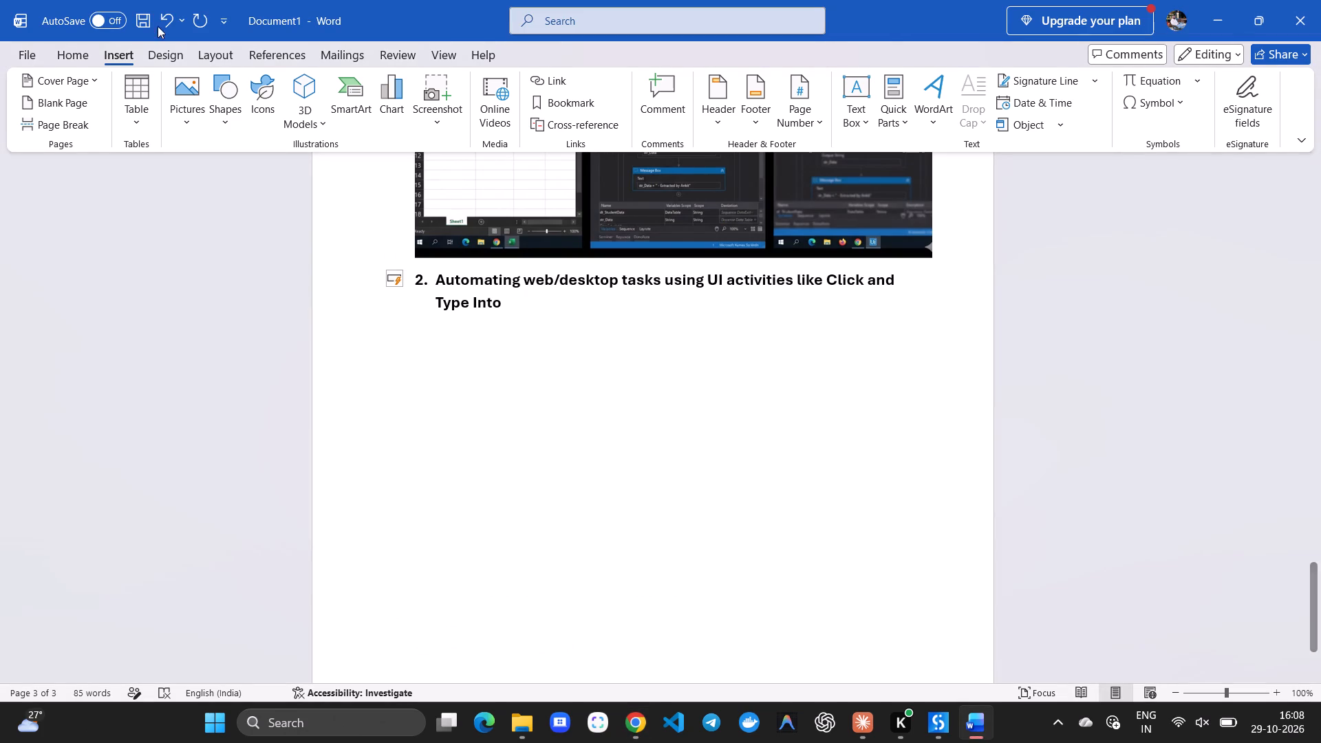
{"action": "left_click", "coordinate": [142, 112]}
{"action": "left_click", "coordinate": [189, 119]}
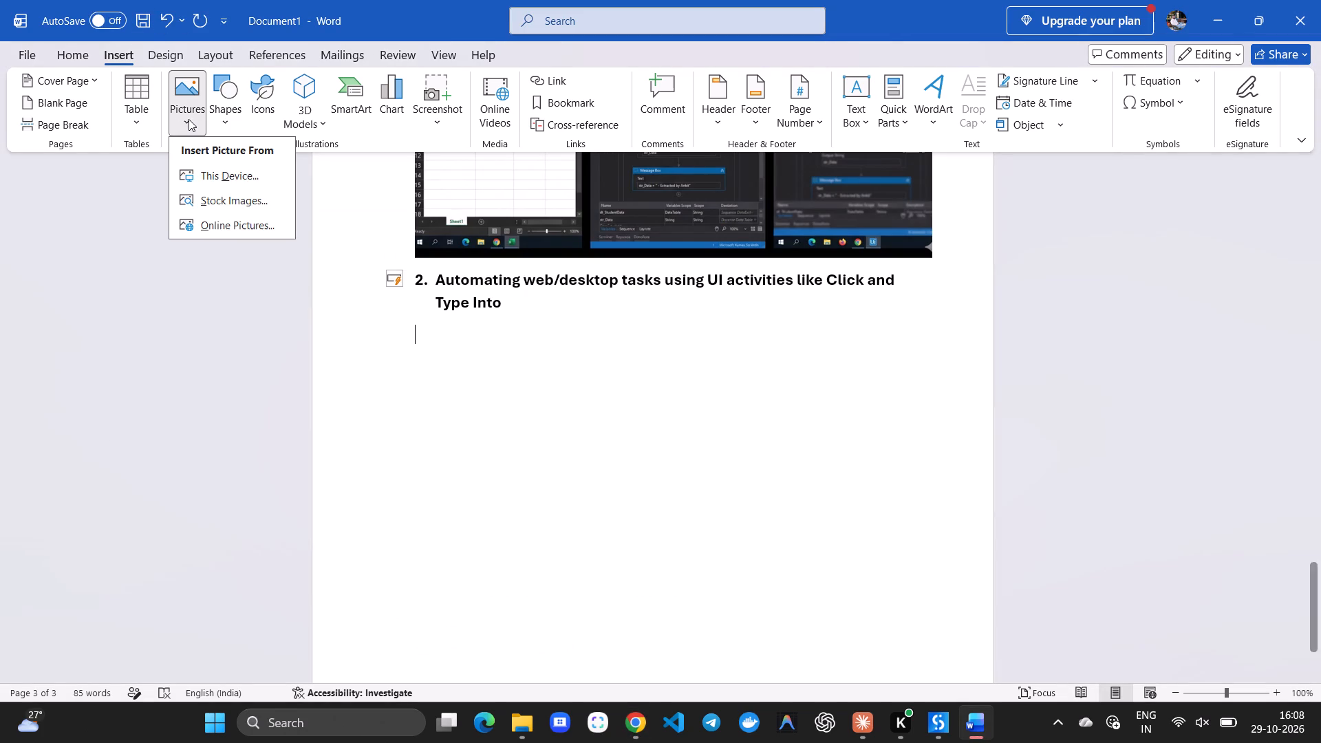
{"action": "left_click", "coordinate": [222, 173]}
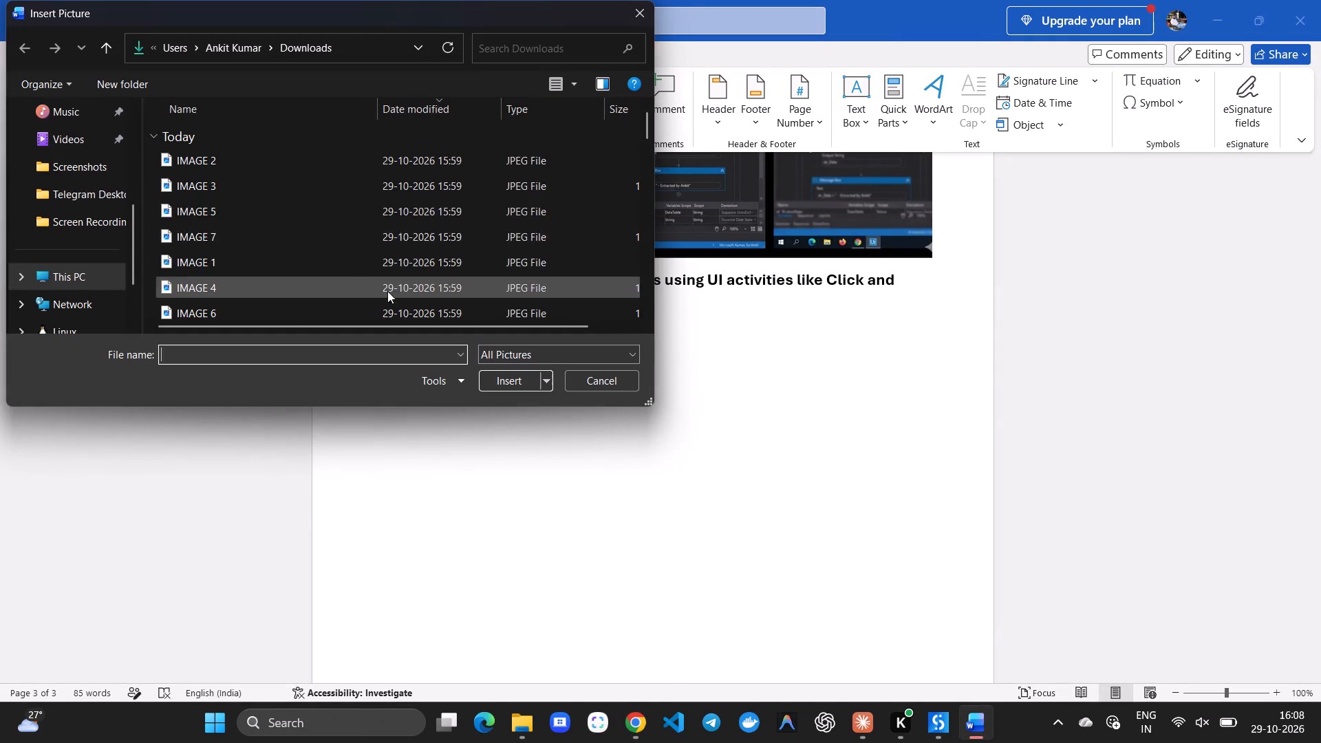
{"action": "left_click", "coordinate": [233, 303]}
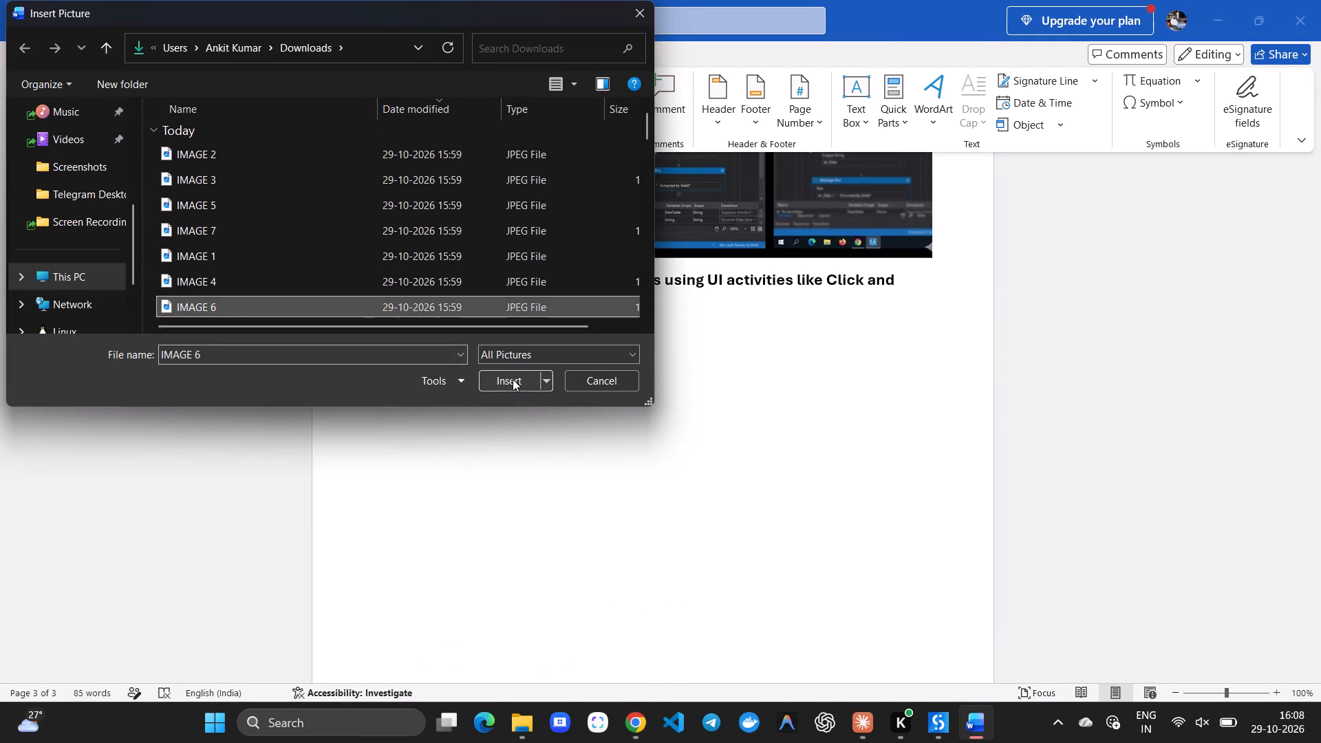
{"action": "left_click", "coordinate": [513, 380]}
Add three empty paragraphs after the picture under CO4 heading 2 to move on to a new page.
{"action": "scroll", "coordinate": [658, 464], "scroll_direction": "down", "scroll_amount": 4}
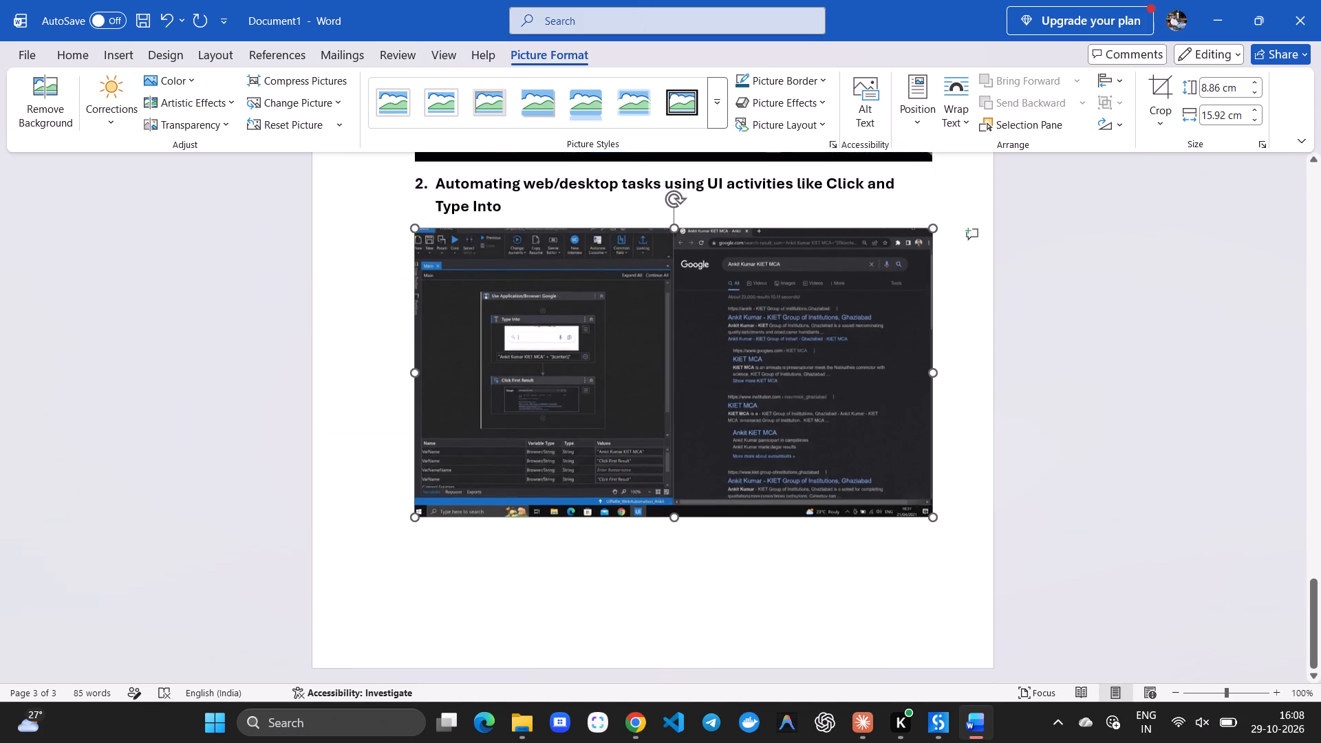
{"action": "left_click", "coordinate": [890, 548]}
{"action": "key", "text": "Return"}
{"action": "key", "text": "Return"}
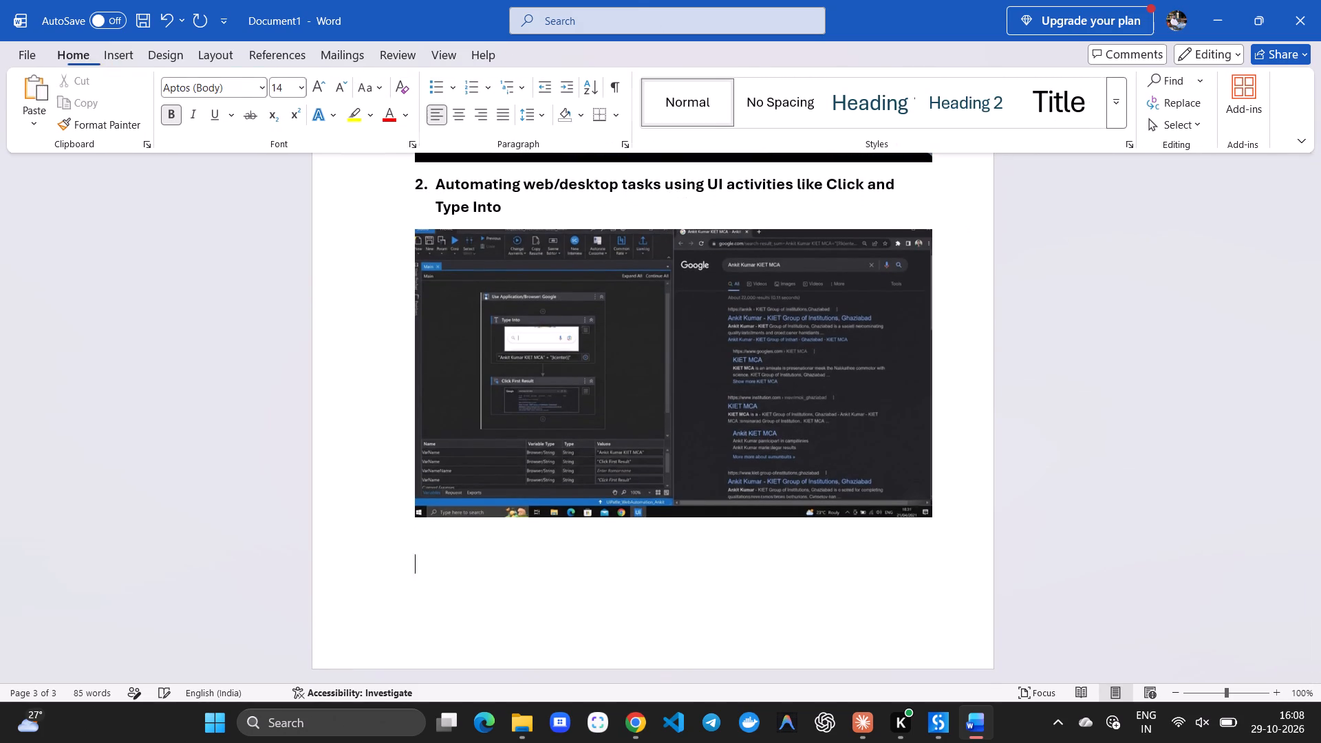
{"action": "key", "text": "Return"}
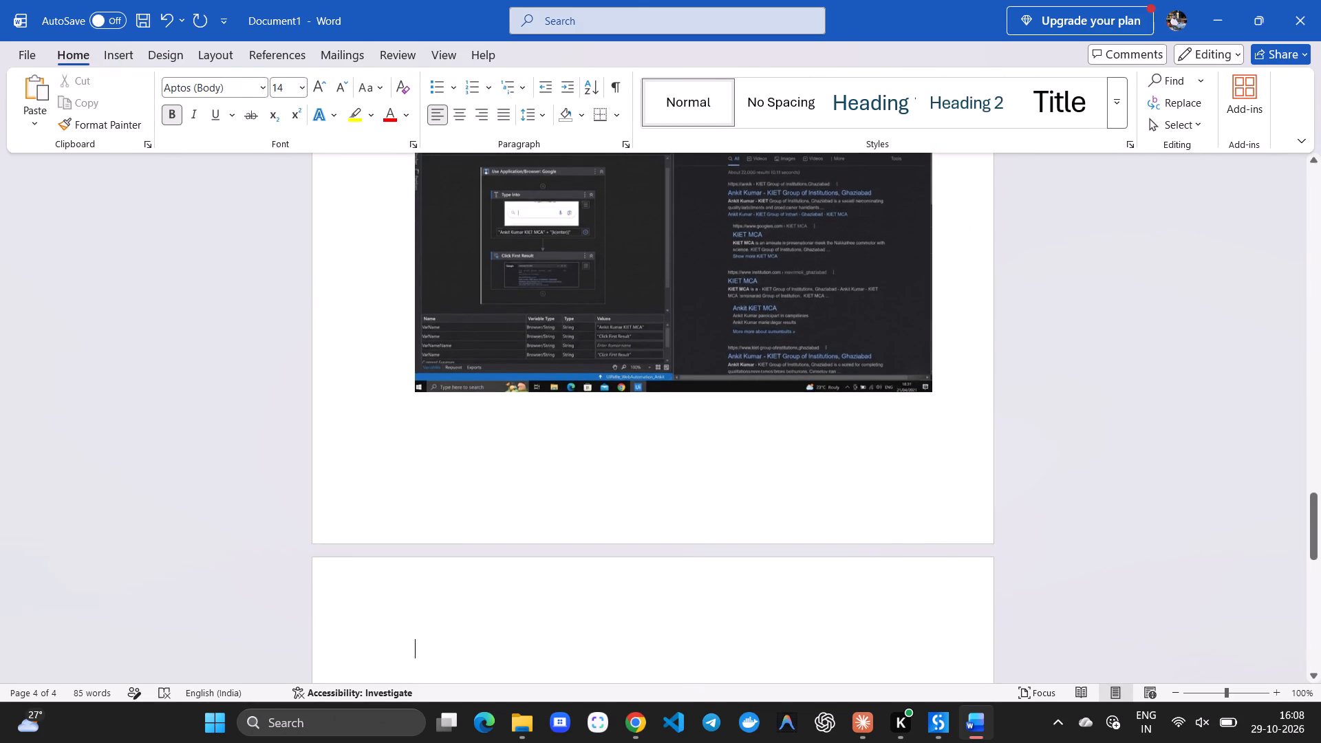
Copy heading 3, "Working with selectors and descriptors to handle dynamic UI elements", from Chrome to the new page in Word, followed by an unnumbered line.
{"action": "key", "text": "alt+Tab"}
{"action": "scroll", "coordinate": [398, 430], "scroll_direction": "down", "scroll_amount": 1}
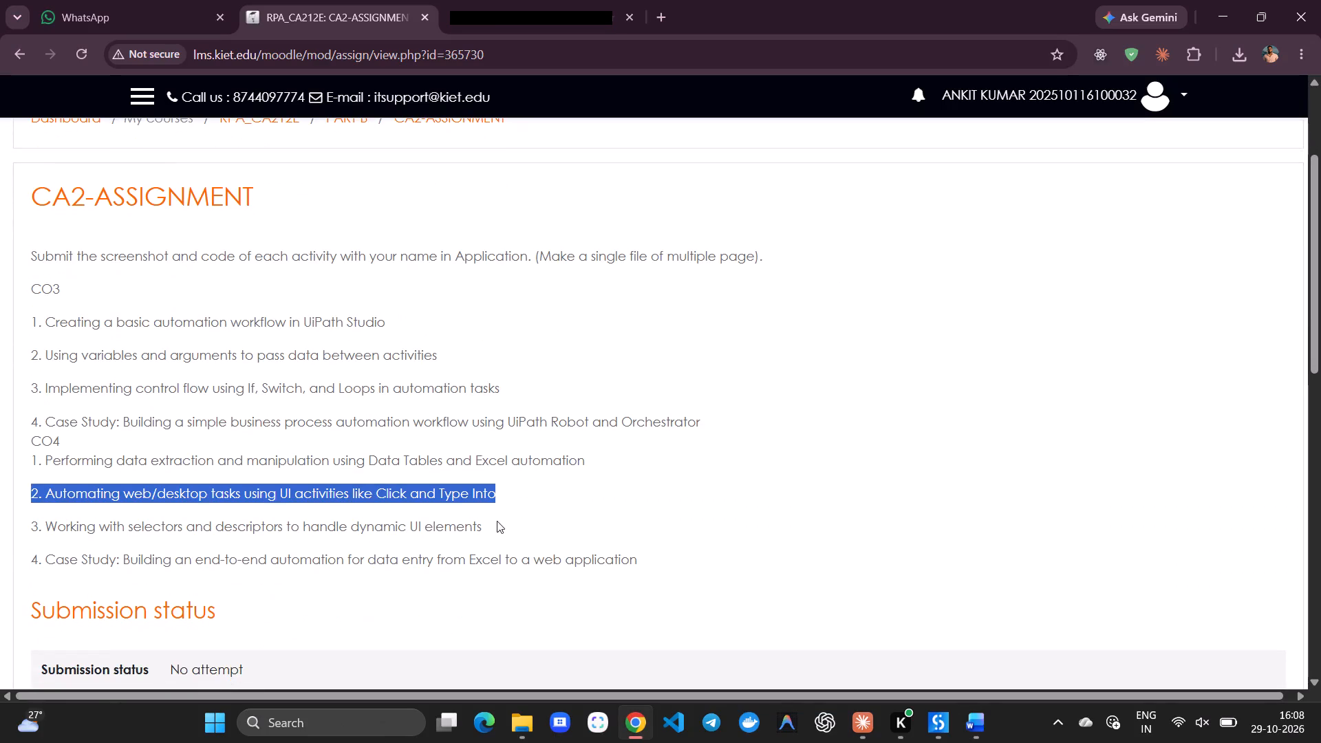
{"action": "left_click_drag", "start_coordinate": [497, 521], "coordinate": [18, 514]}
{"action": "key", "text": "ctrl+c"}
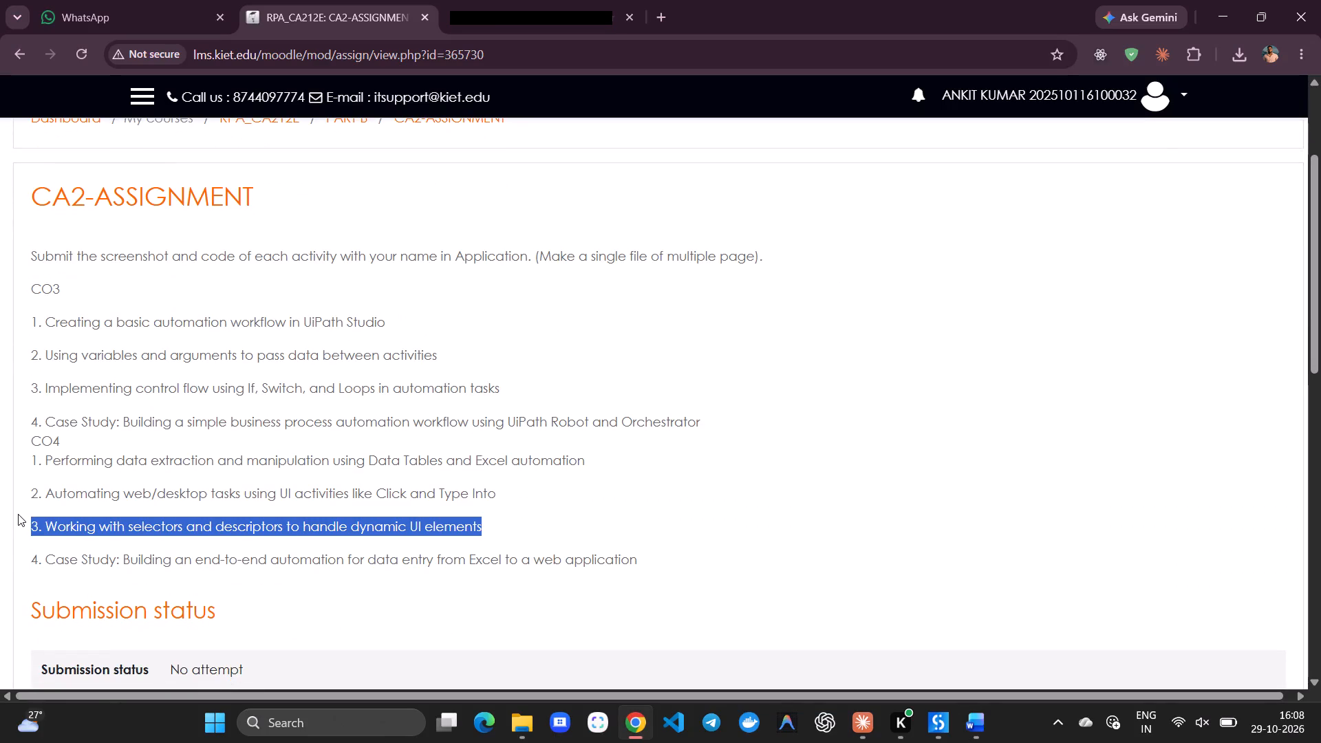
{"action": "key", "text": "alt+Tab"}
{"action": "key", "text": "ctrl+v"}
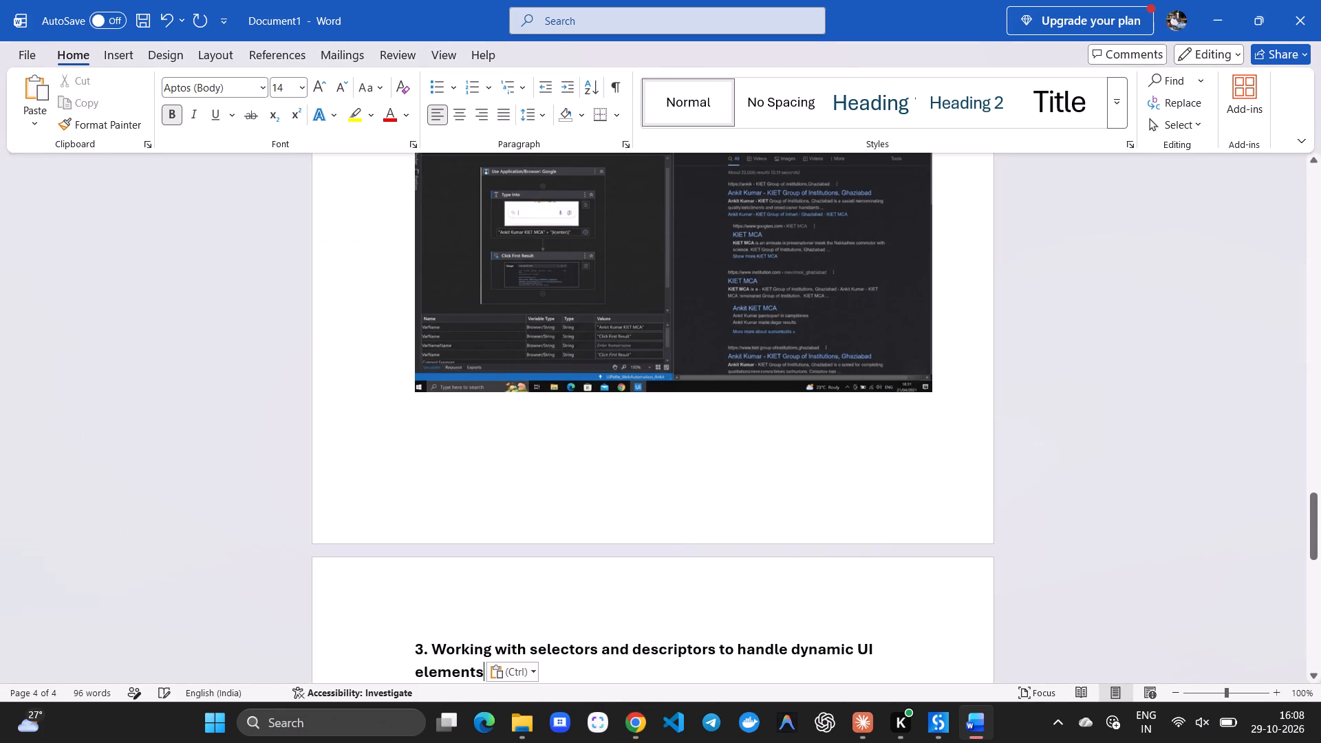
{"action": "scroll", "coordinate": [266, 449], "scroll_direction": "down", "scroll_amount": 4}
{"action": "scroll", "coordinate": [266, 449], "scroll_direction": "up", "scroll_amount": 2}
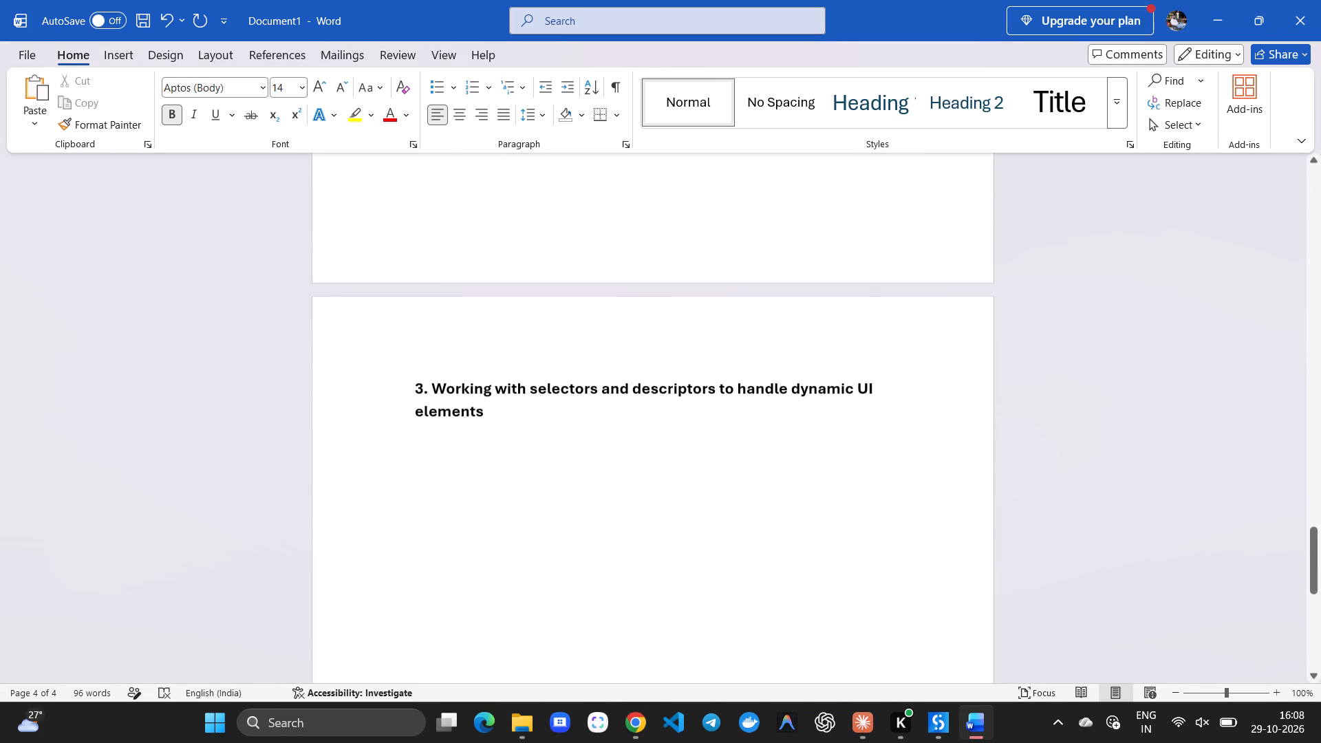
{"action": "scroll", "coordinate": [266, 449], "scroll_direction": "up", "scroll_amount": 1}
{"action": "key", "text": "Return"}
{"action": "key", "text": "BackSpace"}
{"action": "key", "text": "BackSpace"}
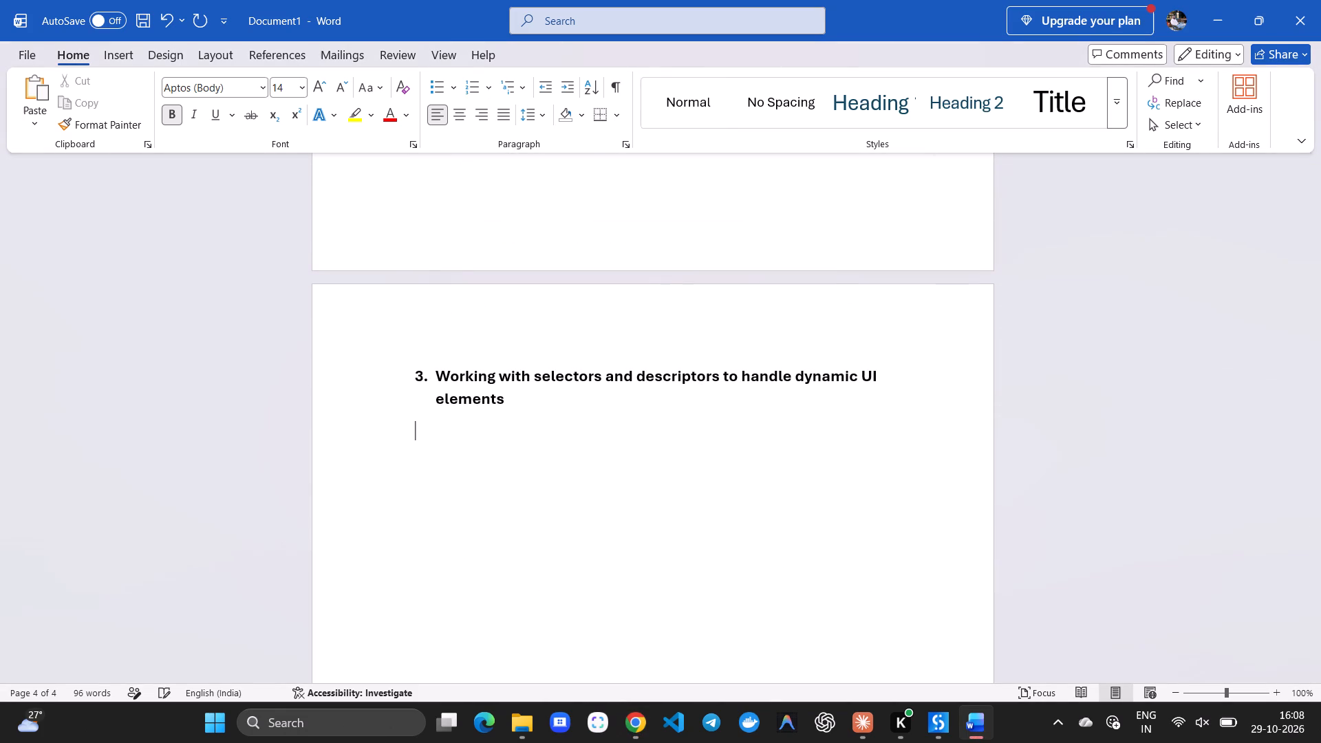
Insert the picture IMAGE 7 from the Downloads folder under CO4 heading 3, the selectors and descriptors topic.
{"action": "key", "text": "alt+Tab"}
{"action": "key", "text": "alt+Tab"}
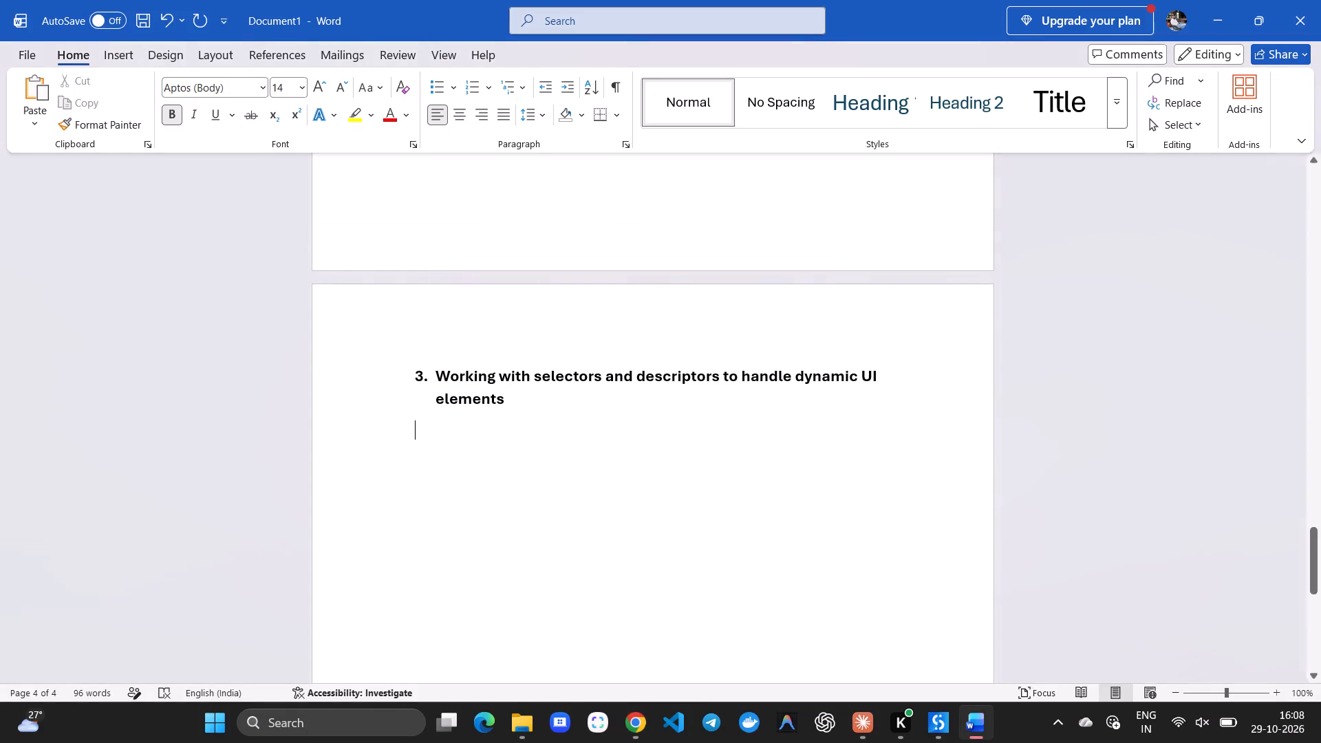
{"action": "left_click", "coordinate": [120, 56]}
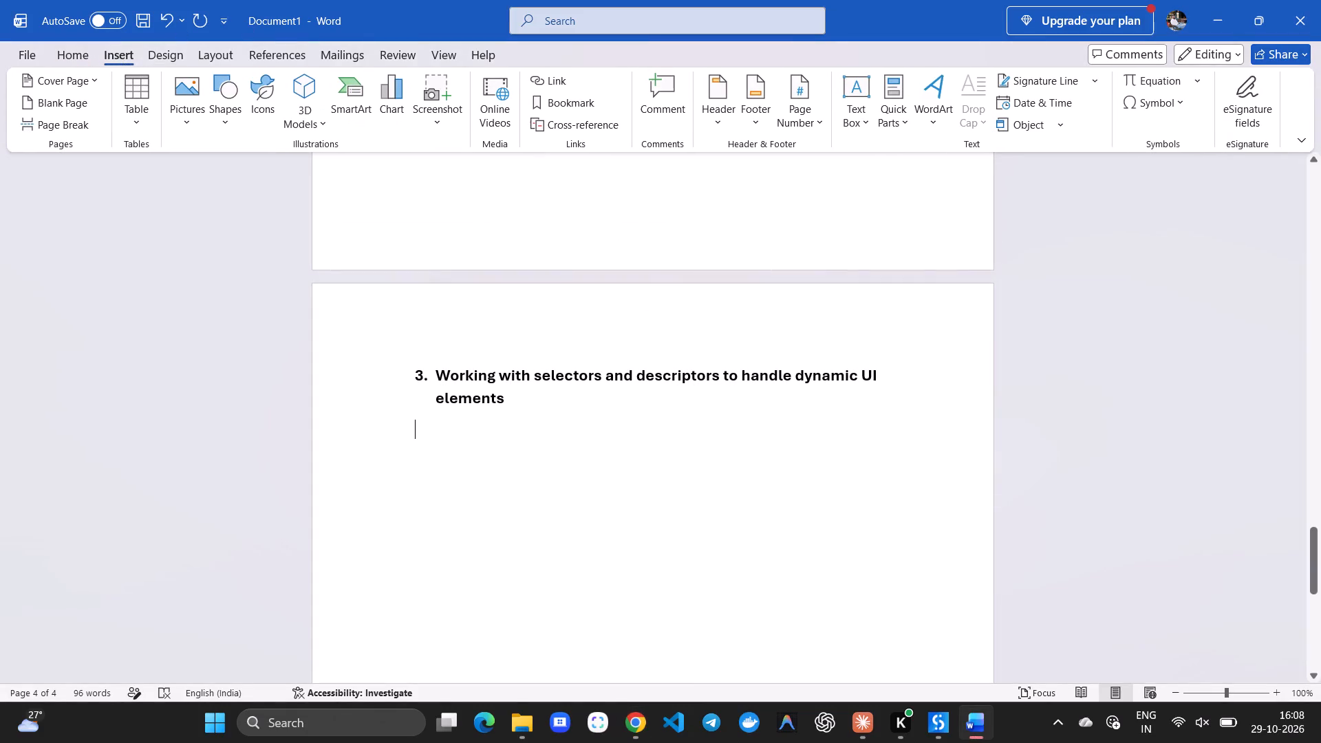
{"action": "left_click", "coordinate": [193, 111]}
{"action": "left_click", "coordinate": [224, 182]}
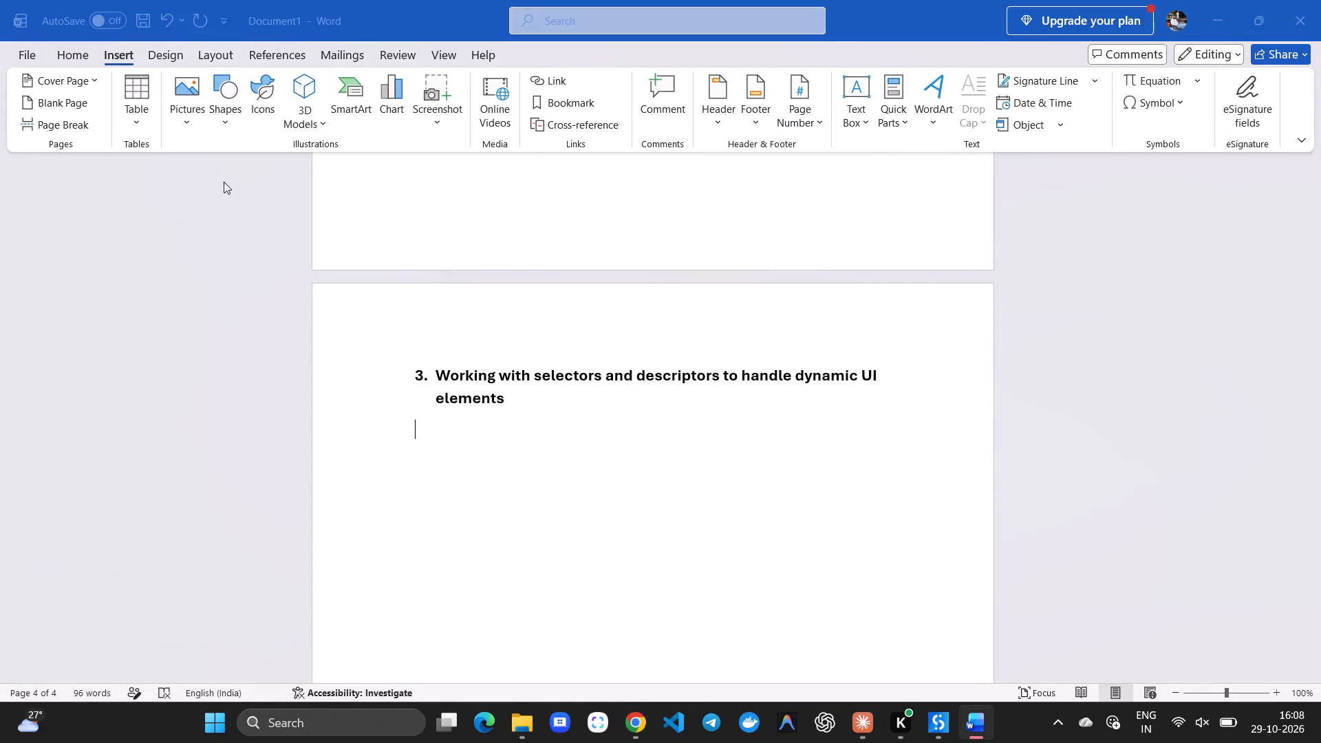
{"action": "left_click", "coordinate": [245, 235]}
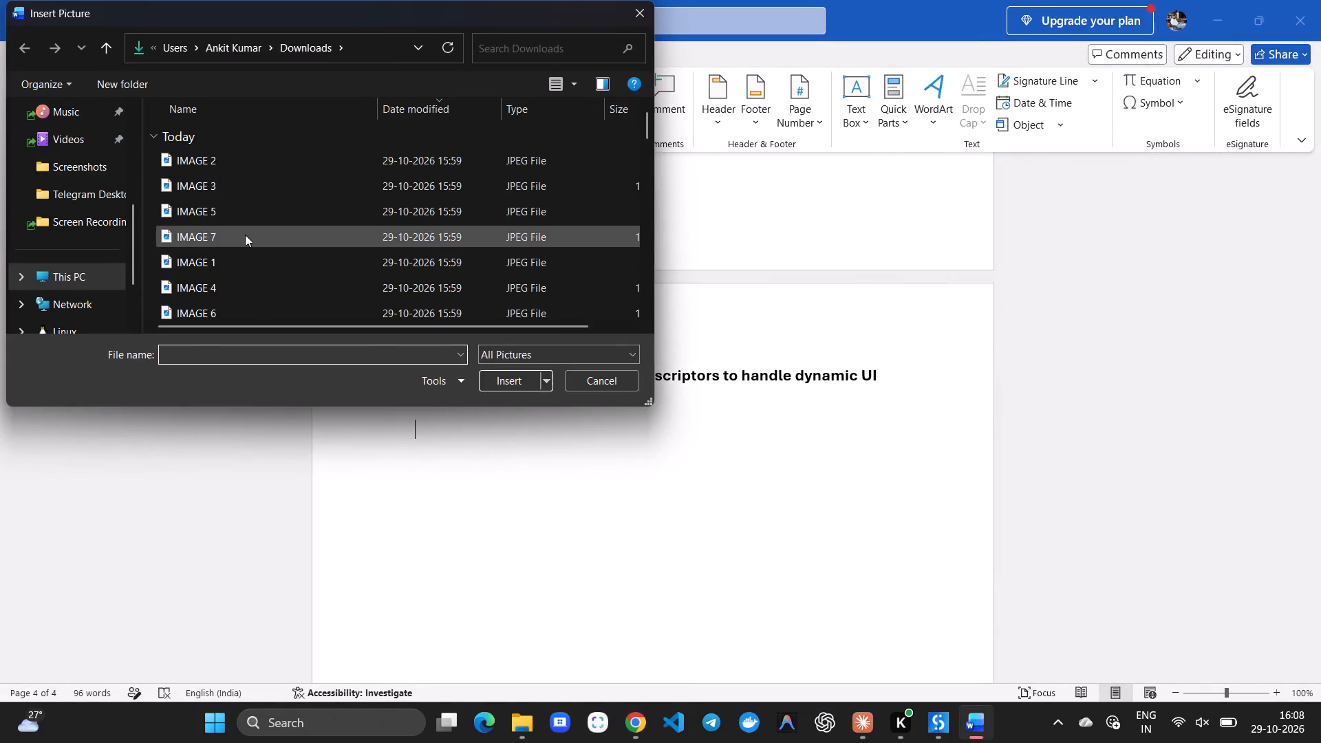
{"action": "left_click", "coordinate": [509, 386]}
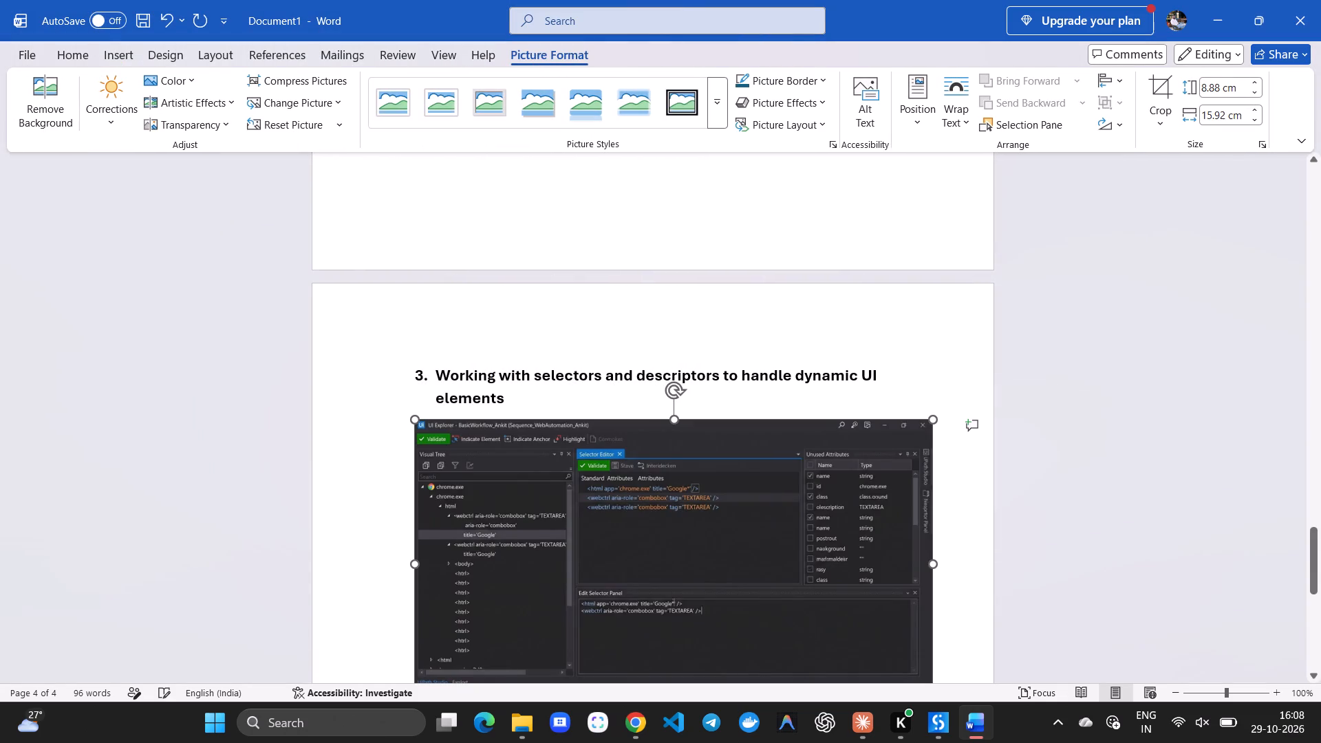
Copy heading 4, "Case Study: Building an end-to-end automation for data entry from Excel to a web application", from Chrome to below the picture, followed by an unnumbered line.
{"action": "scroll", "coordinate": [685, 466], "scroll_direction": "down", "scroll_amount": 2}
{"action": "left_click", "coordinate": [902, 531]}
{"action": "key", "text": "Return"}
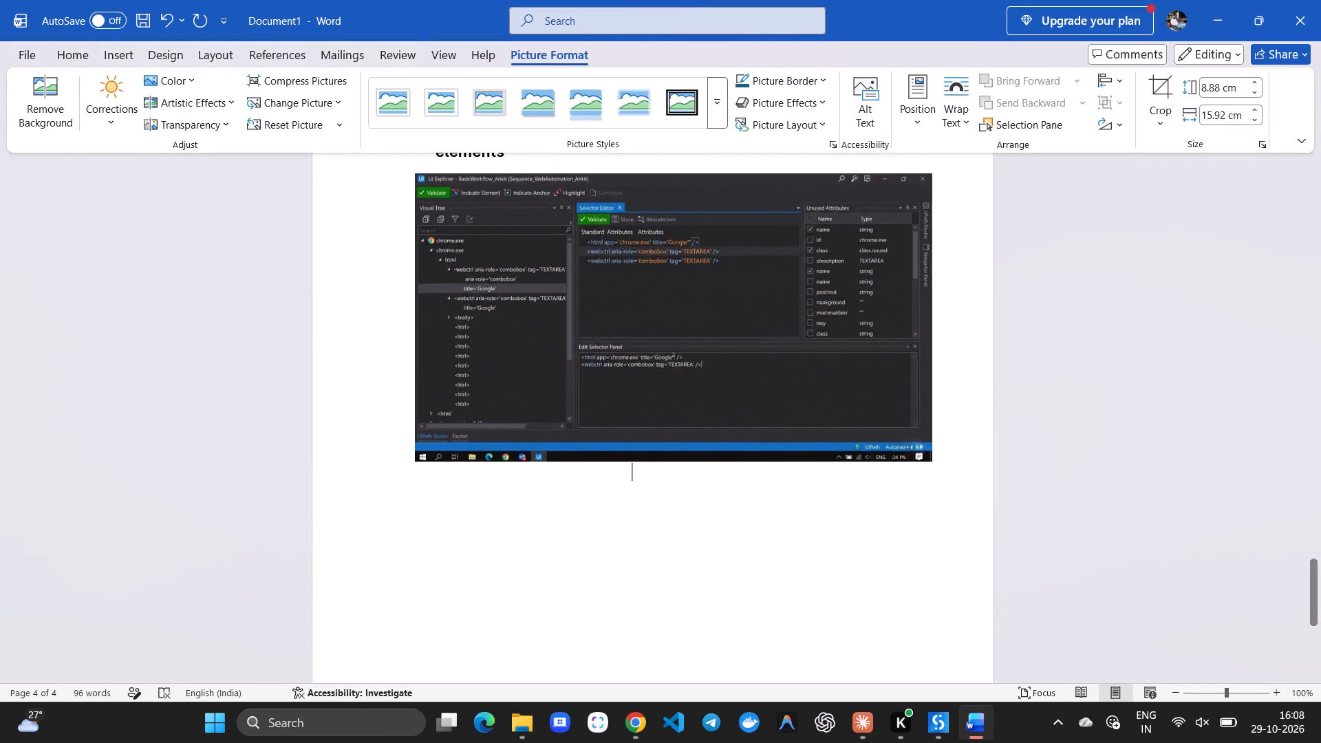
{"action": "key", "text": "alt+Tab"}
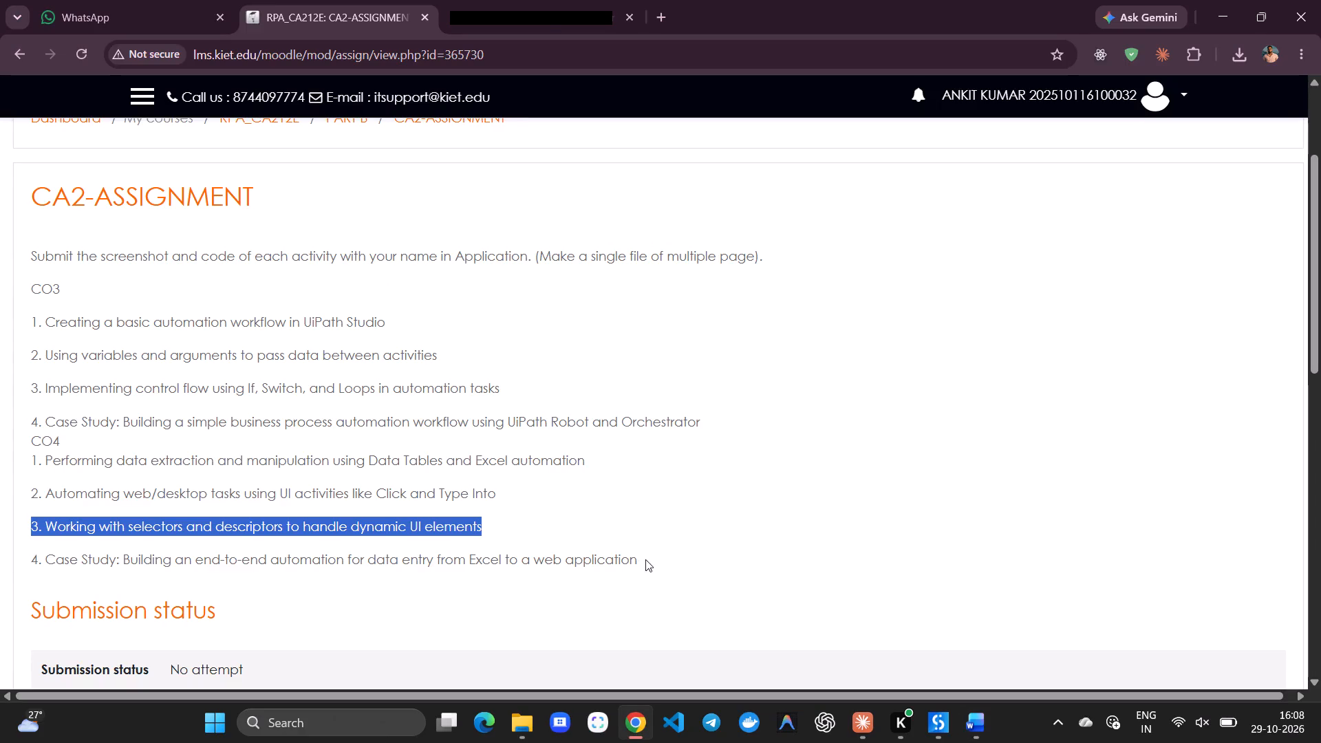
{"action": "left_click_drag", "start_coordinate": [645, 559], "coordinate": [25, 563]}
{"action": "key", "text": "ctrl+c"}
{"action": "key", "text": "alt+Tab"}
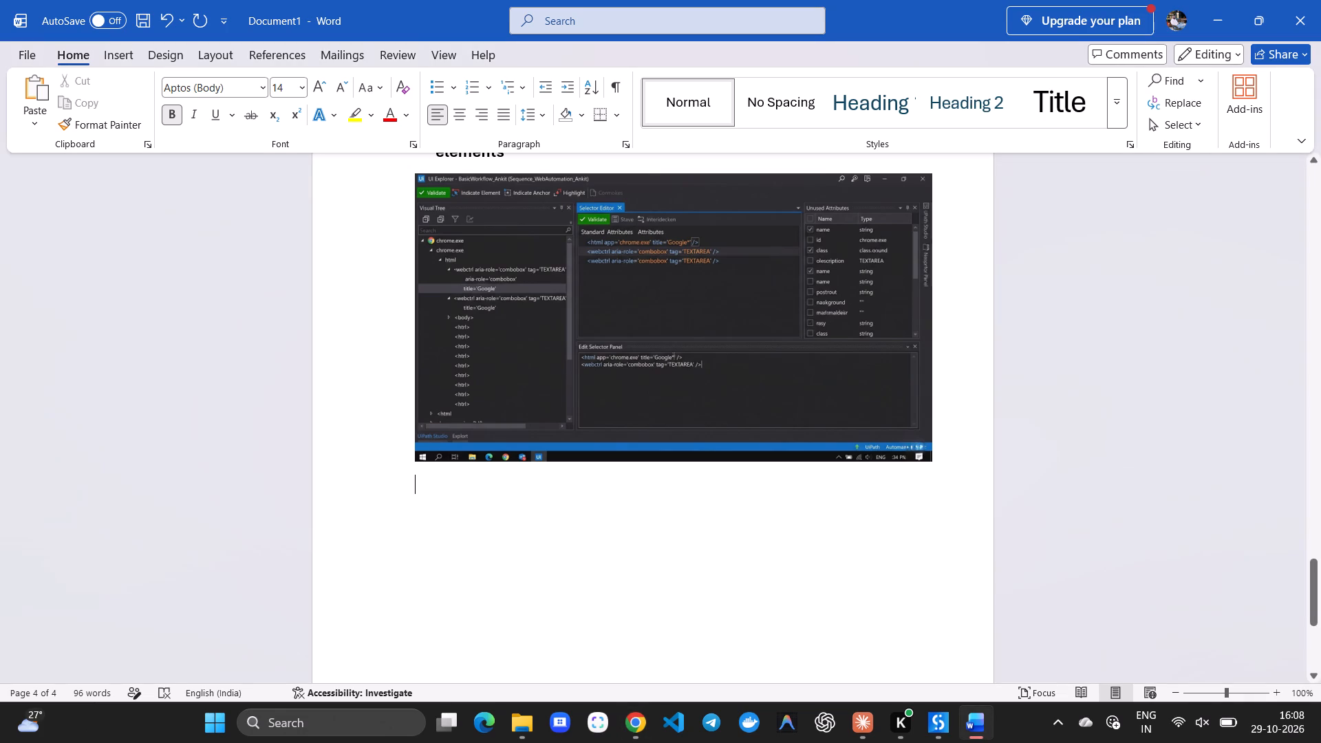
{"action": "key", "text": "ctrl+v"}
{"action": "key", "text": "Return"}
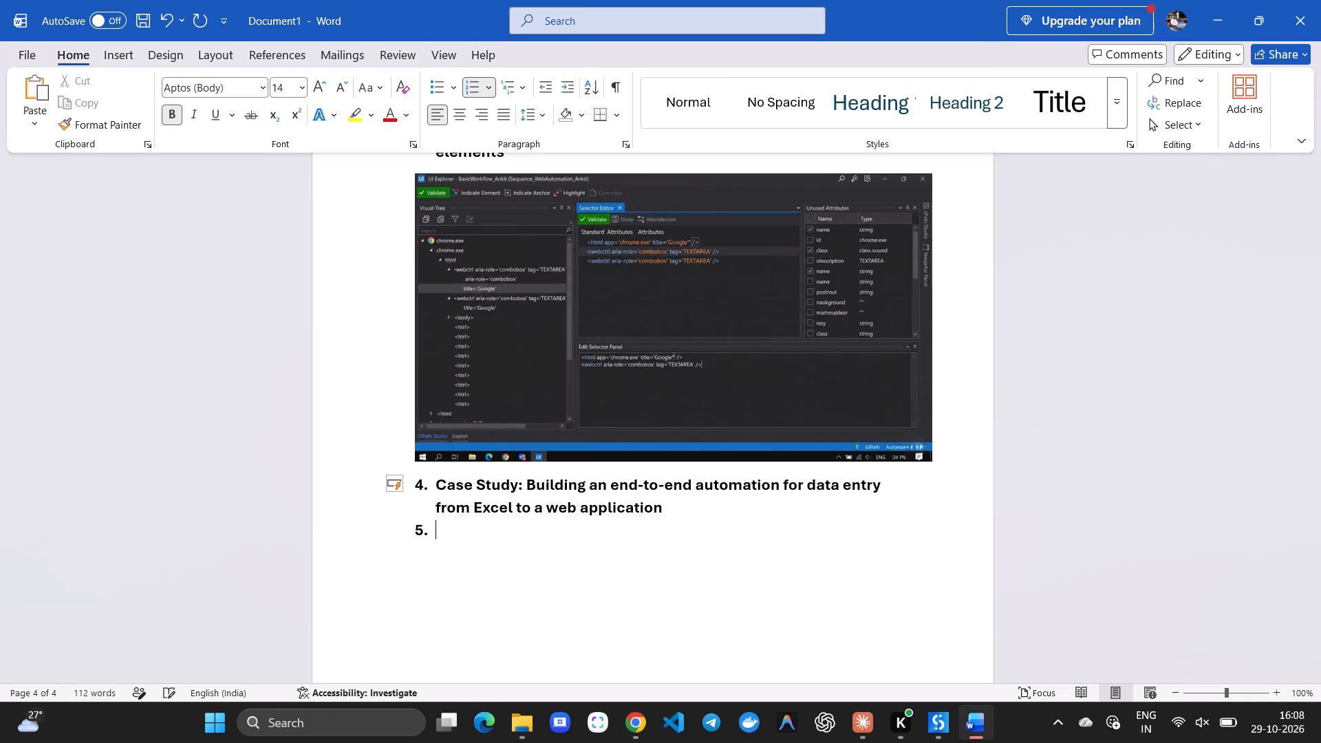
{"action": "key", "text": "BackSpace"}
{"action": "key", "text": "BackSpace"}
Insert the picture IMAGE 8 from the Downloads folder under CO4 heading 4, the end-to-end data entry case study.
{"action": "left_click", "coordinate": [110, 52]}
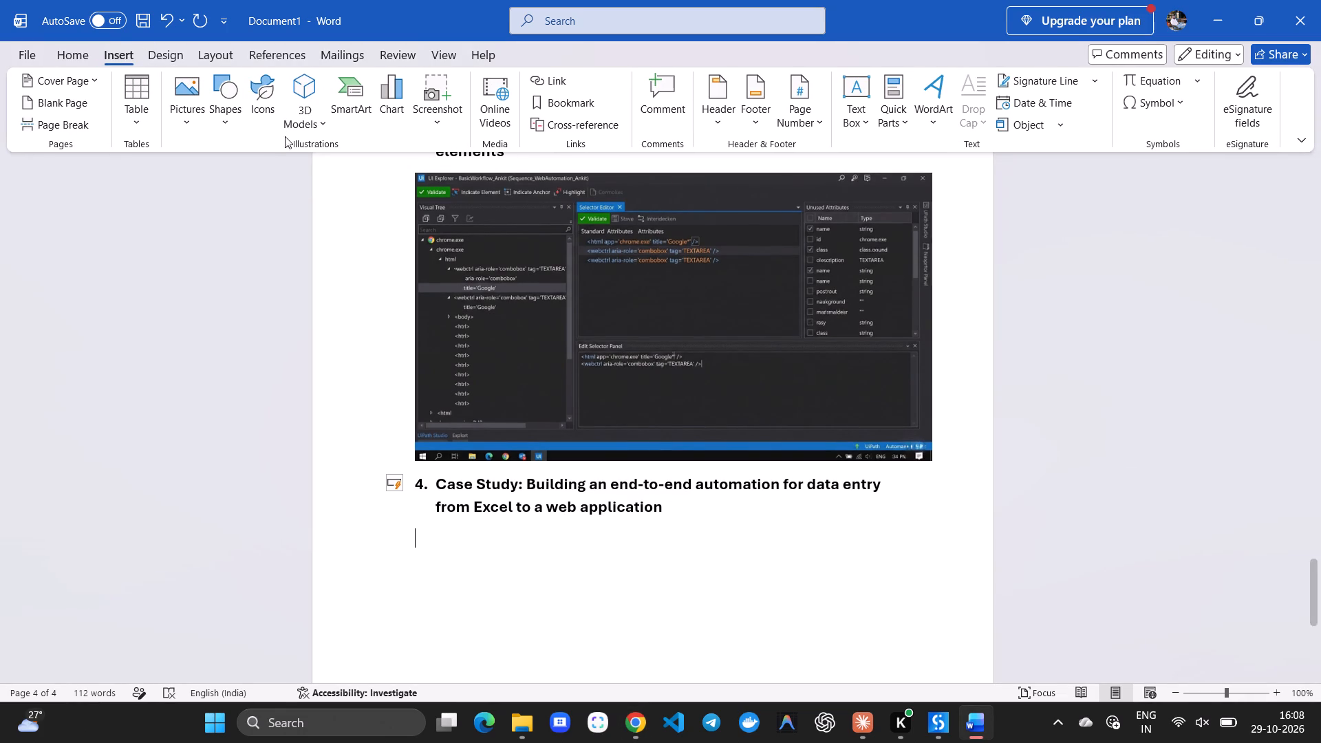
{"action": "left_click", "coordinate": [184, 116]}
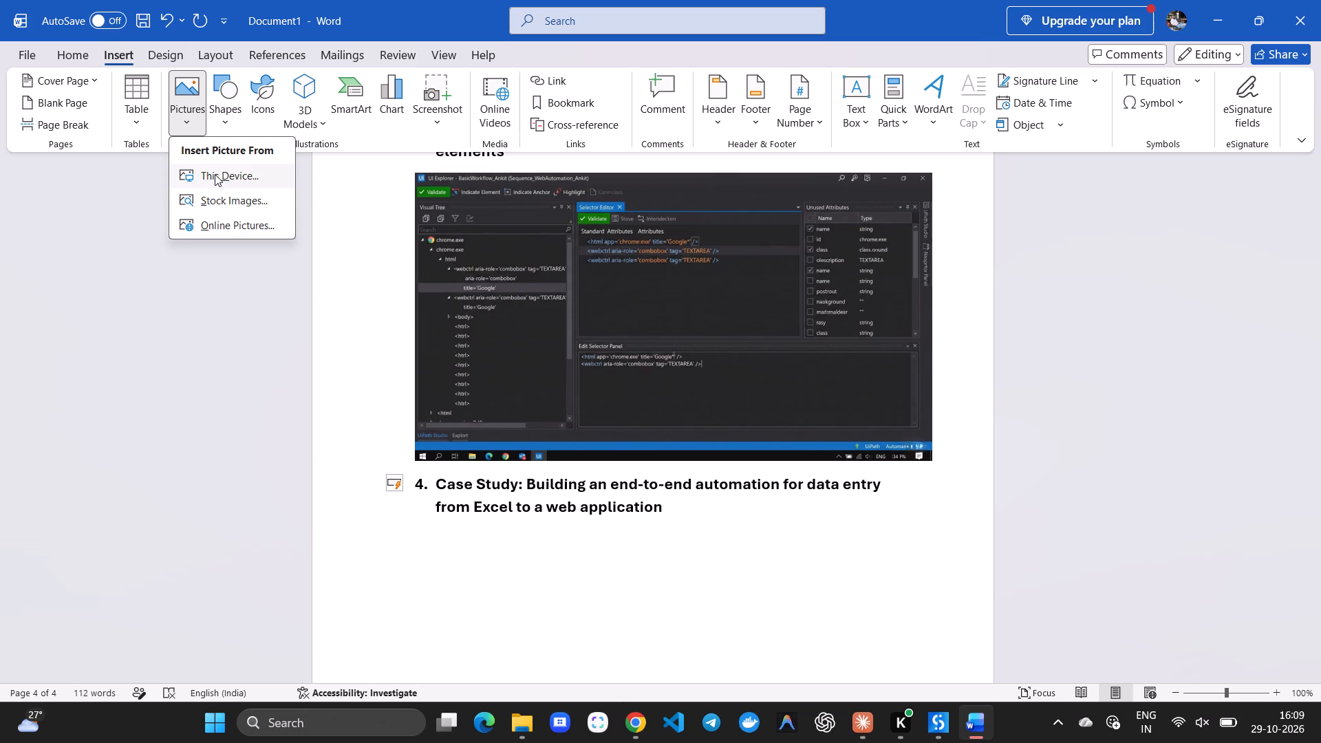
{"action": "left_click", "coordinate": [215, 174]}
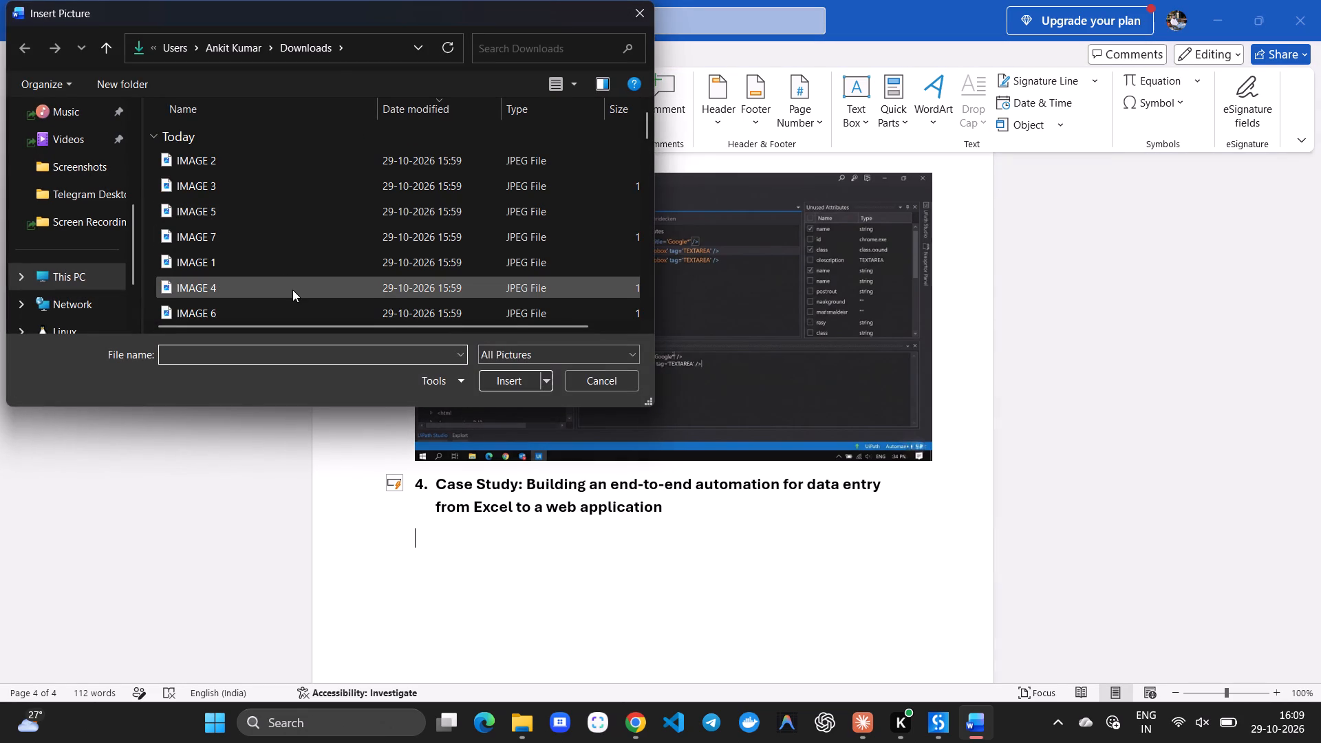
{"action": "scroll", "coordinate": [292, 290], "scroll_direction": "down", "scroll_amount": 1}
{"action": "left_click", "coordinate": [228, 206]}
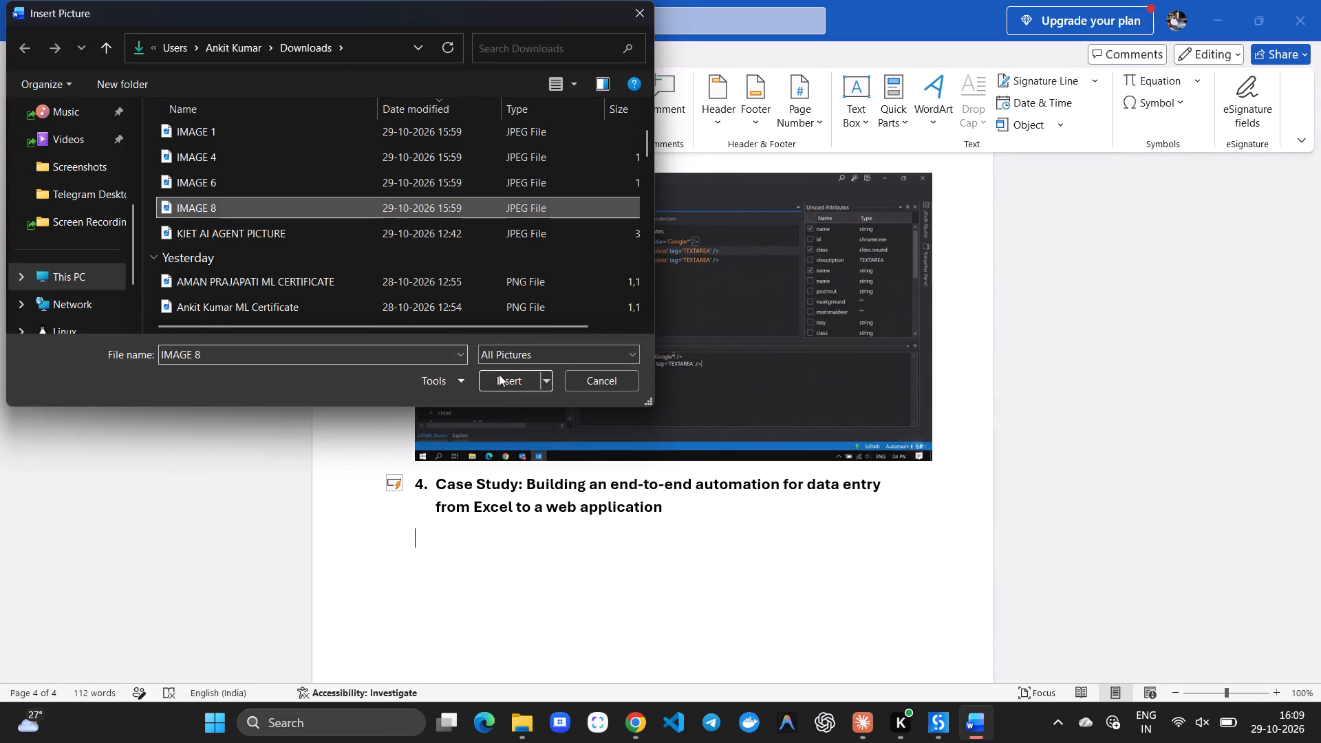
{"action": "left_click", "coordinate": [519, 376]}
{"action": "scroll", "coordinate": [669, 550], "scroll_direction": "down", "scroll_amount": 1}
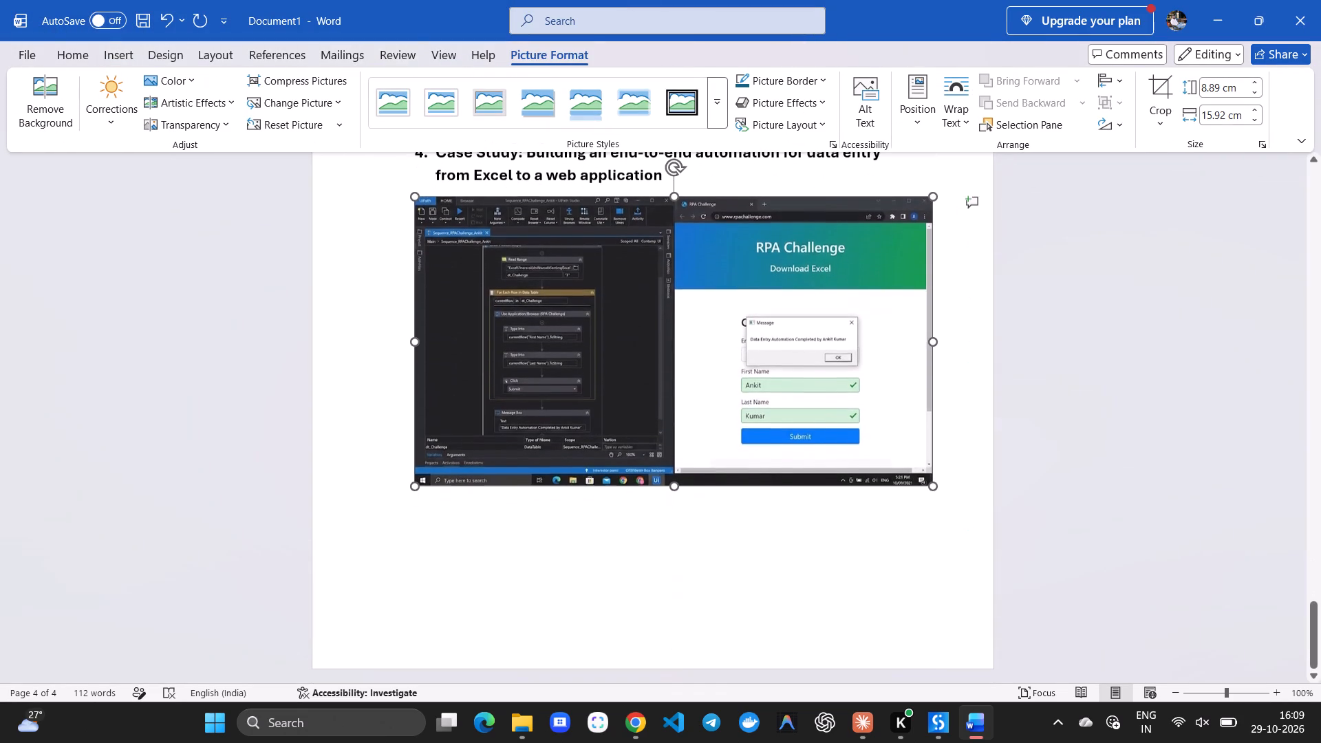
{"action": "left_click", "coordinate": [622, 583]}
Export the report as a PDF named "ROBOTICS AGENTIC AUTOMATION CA2 ASSIGNMENT" in the Downloads folder.
{"action": "scroll", "coordinate": [1051, 379], "scroll_direction": "up", "scroll_amount": 17}
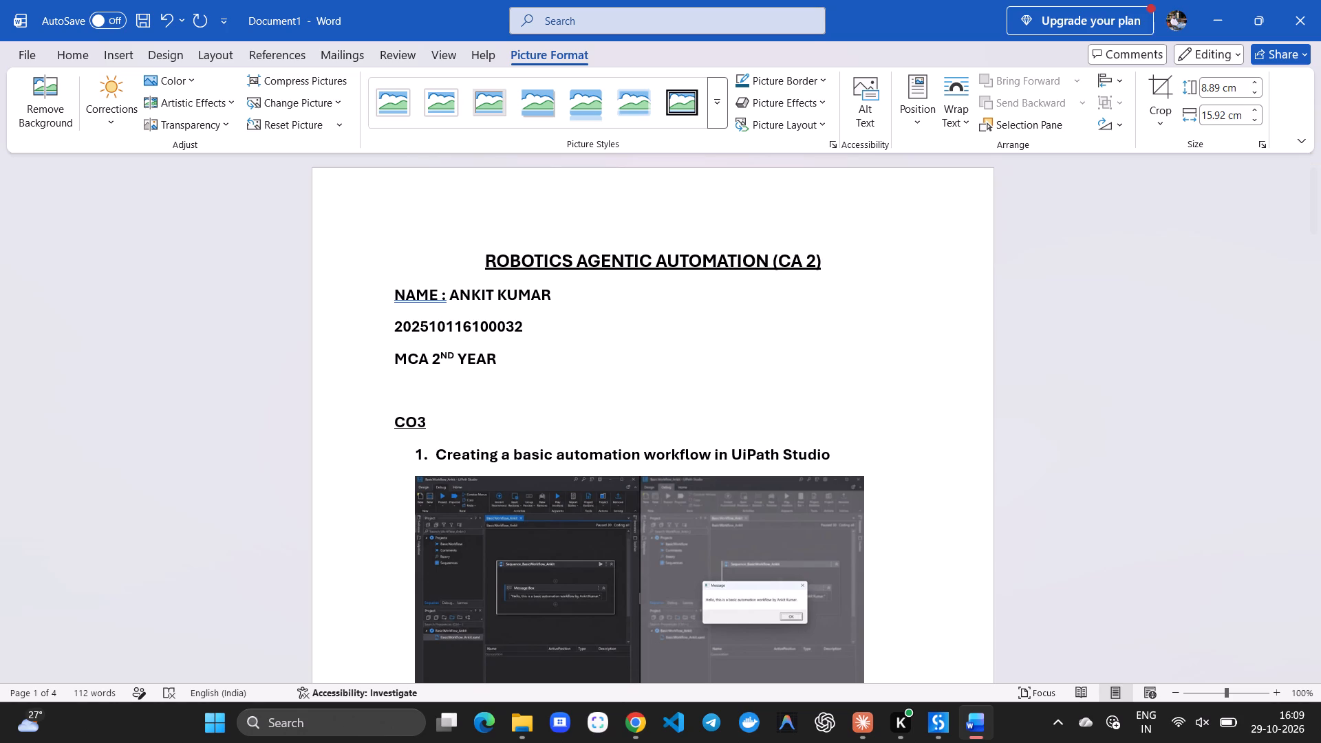
{"action": "left_click", "coordinate": [19, 61]}
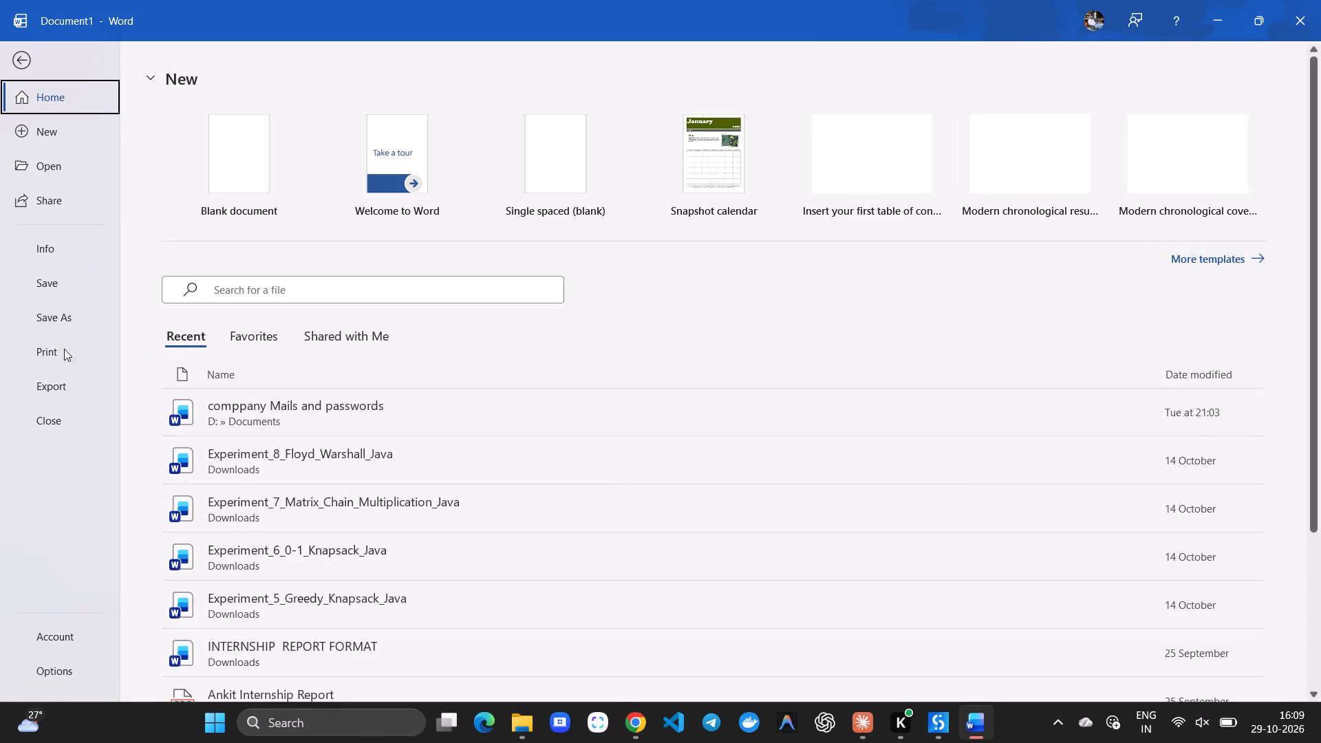
{"action": "left_click", "coordinate": [47, 393]}
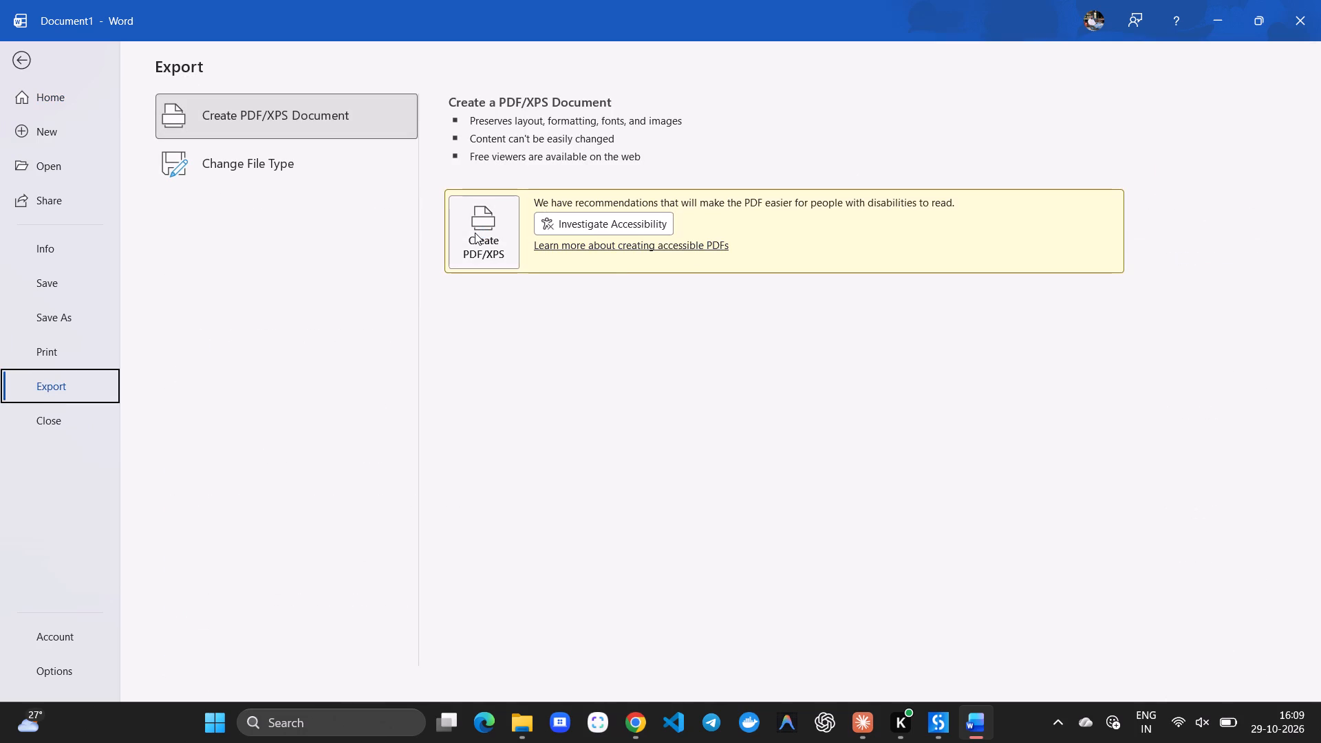
{"action": "left_click", "coordinate": [475, 233]}
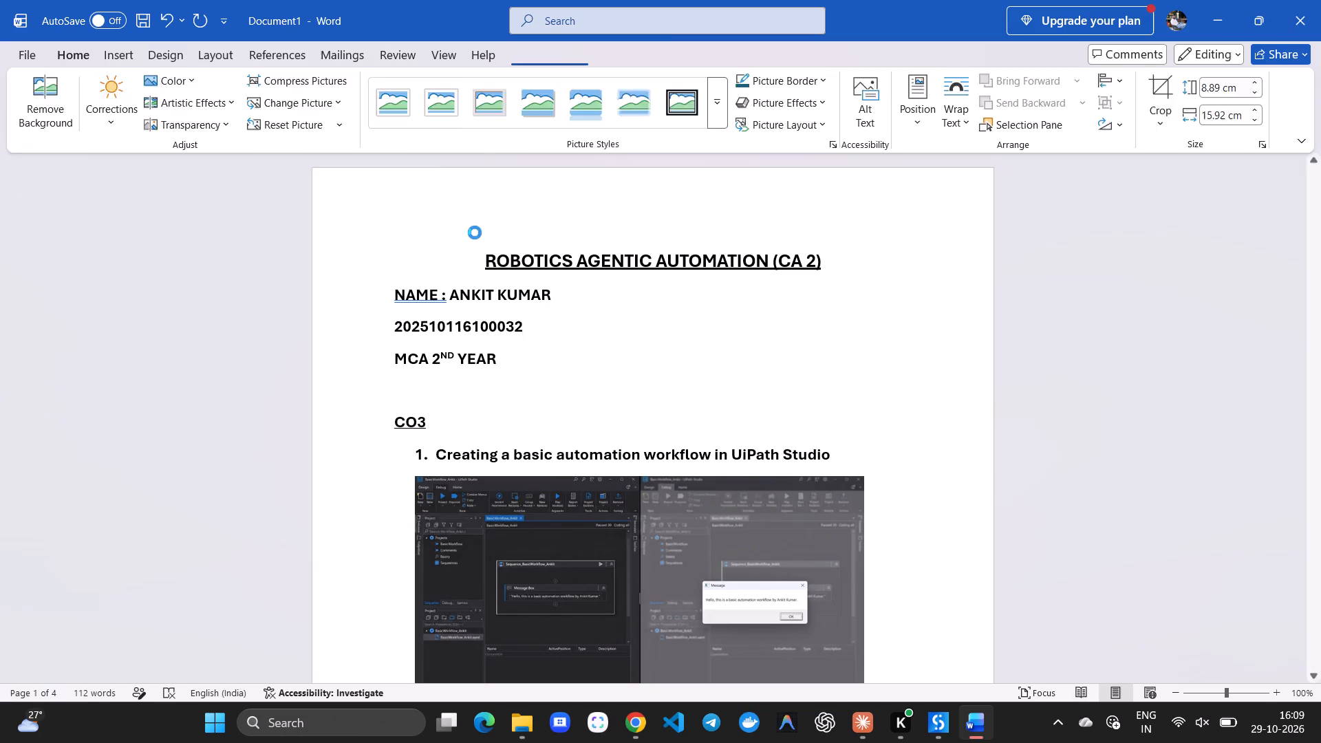
{"action": "left_click", "coordinate": [299, 281]}
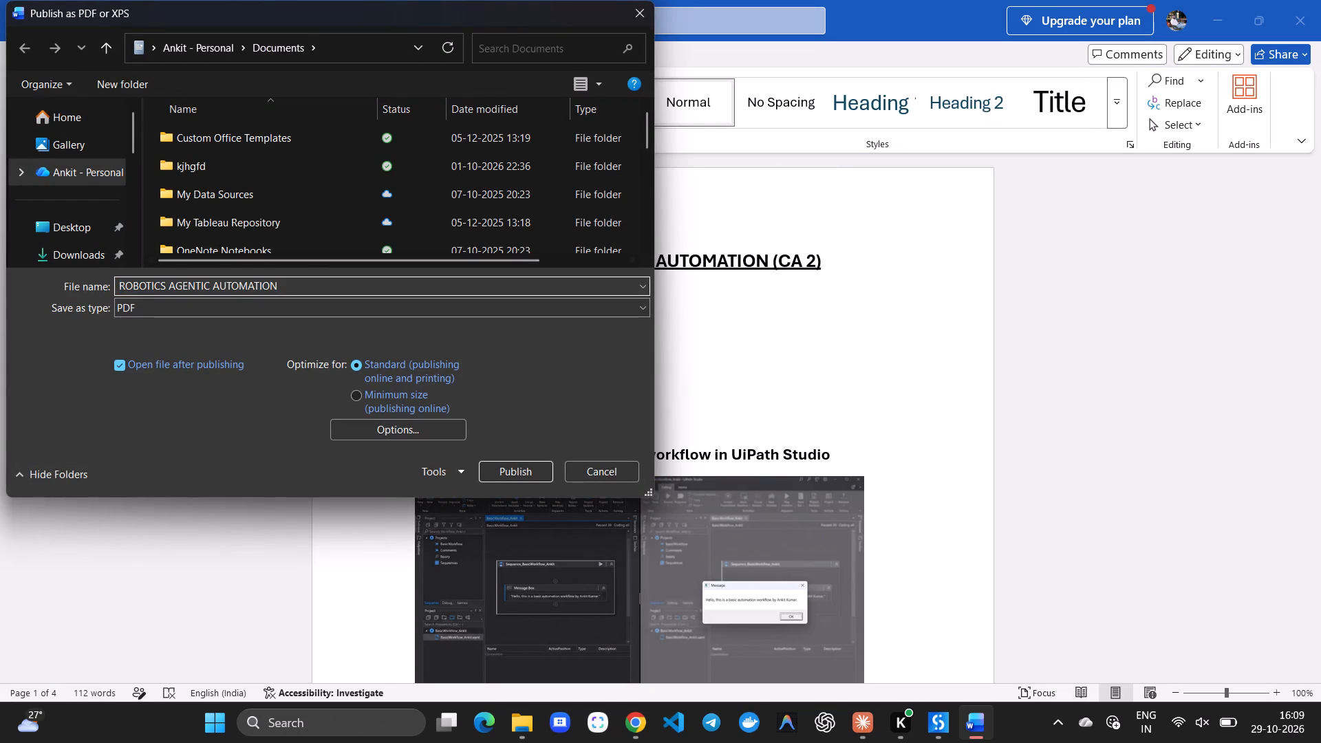
{"action": "key", "text": "space"}
{"action": "type", "text": "CA2"}
{"action": "key", "text": "space"}
{"action": "type", "text": "ASSIGNMENT"}
{"action": "left_click", "coordinate": [52, 243]}
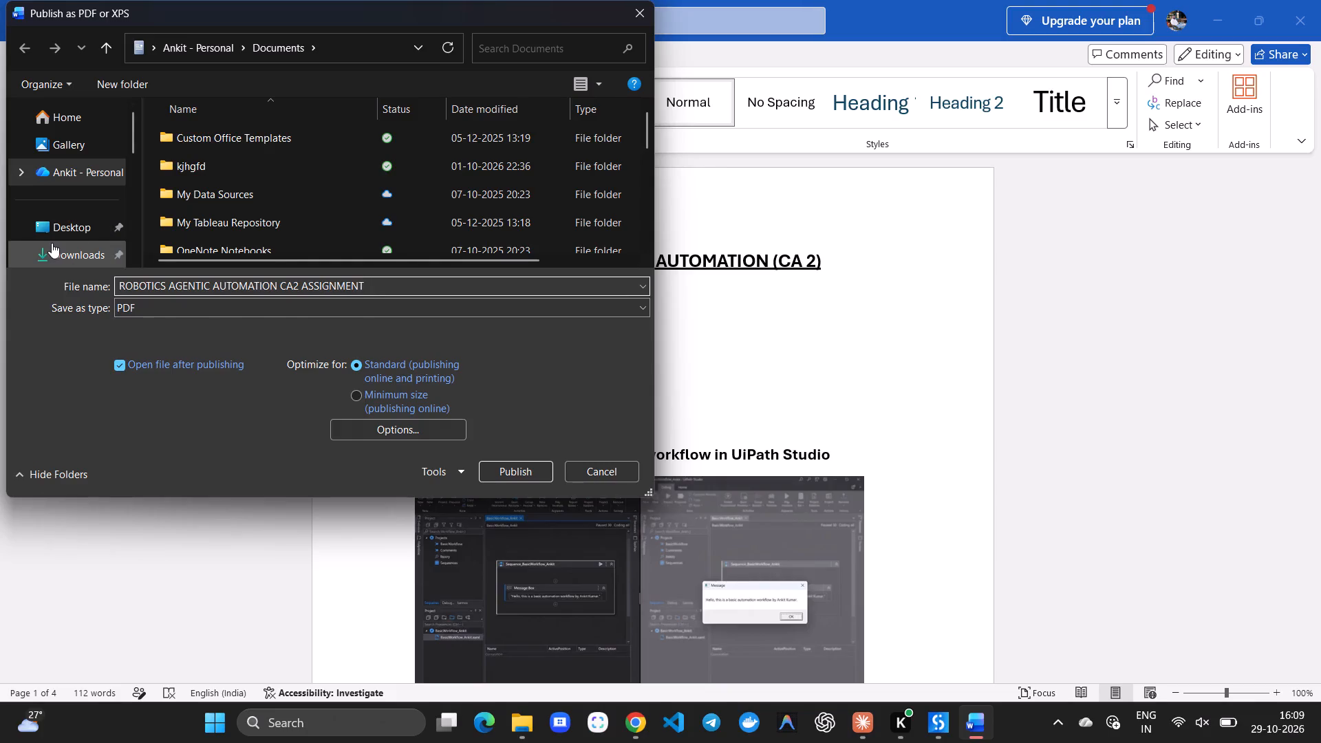
{"action": "left_click", "coordinate": [495, 469]}
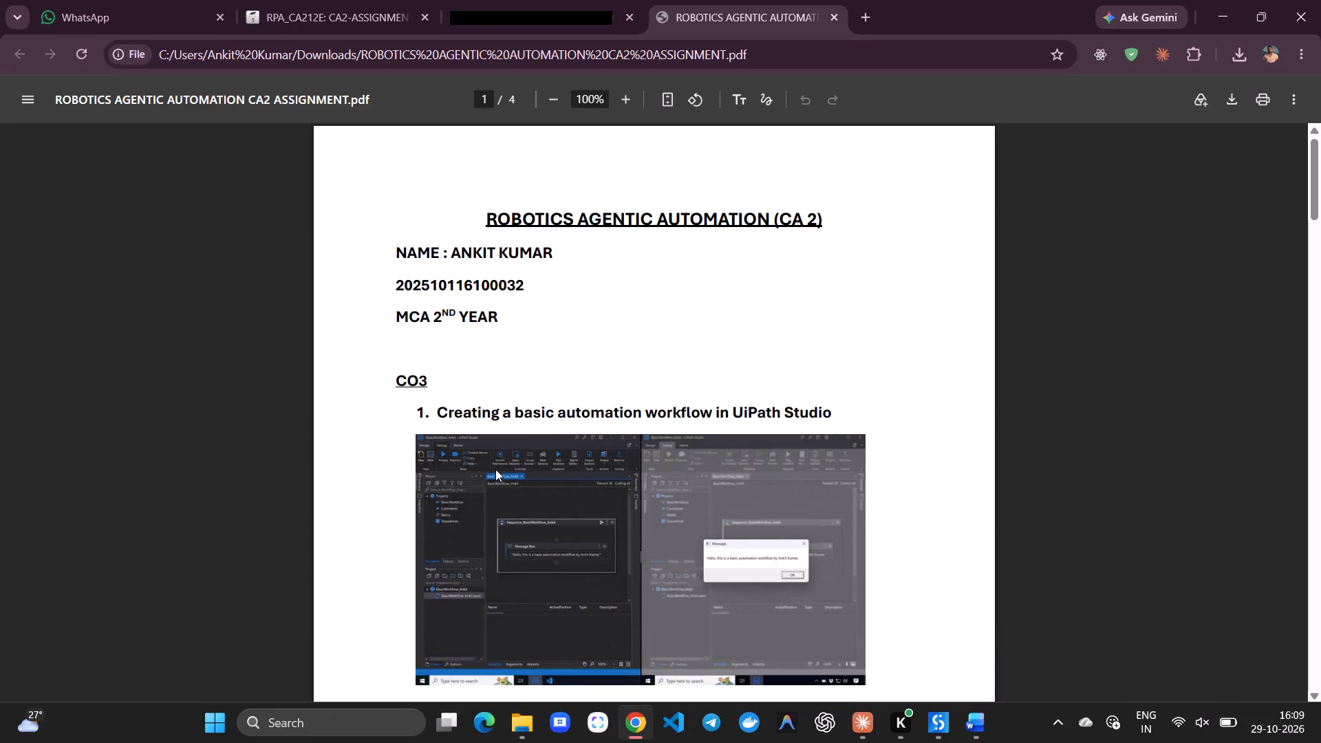
Review the headings and screenshots on all pages of the exported PDF in Chrome, and close it to return to the assignment page.
{"action": "scroll", "coordinate": [764, 452], "scroll_direction": "down", "scroll_amount": 9}
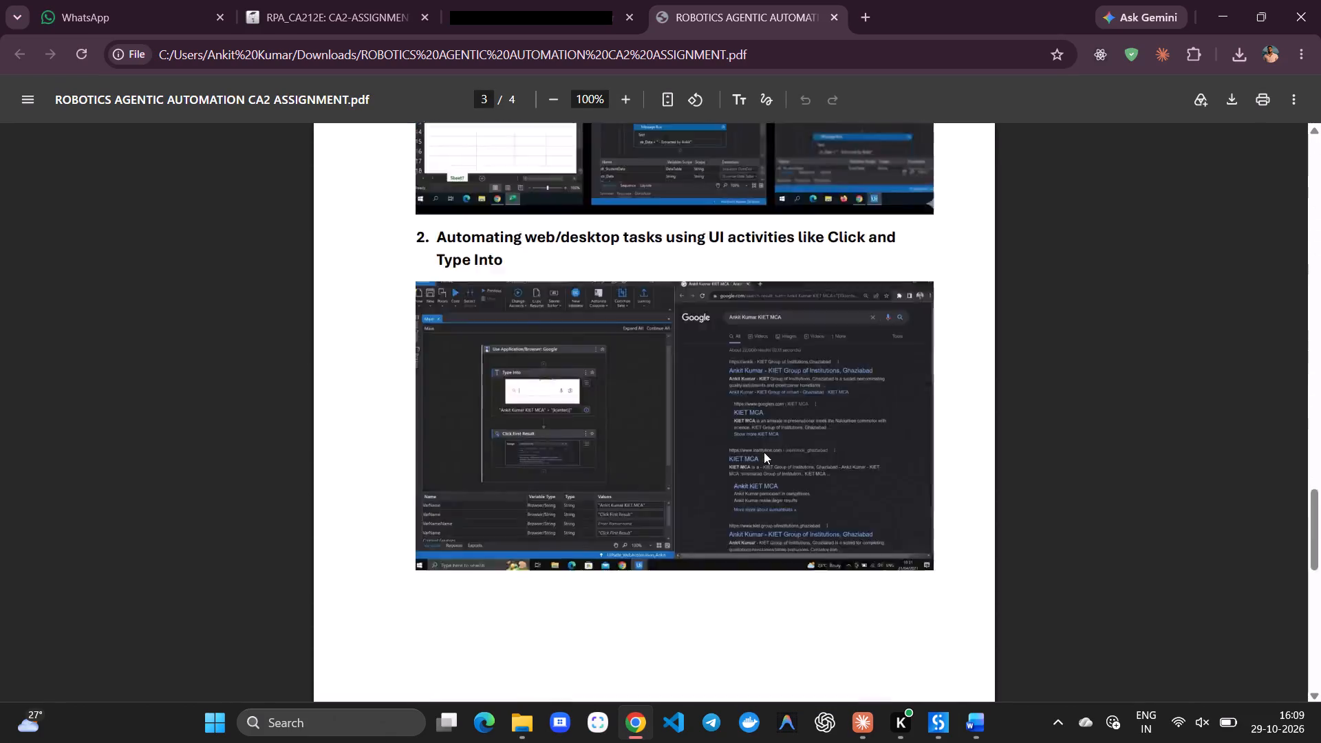
{"action": "scroll", "coordinate": [764, 452], "scroll_direction": "down", "scroll_amount": 5}
{"action": "scroll", "coordinate": [764, 452], "scroll_direction": "up", "scroll_amount": 17}
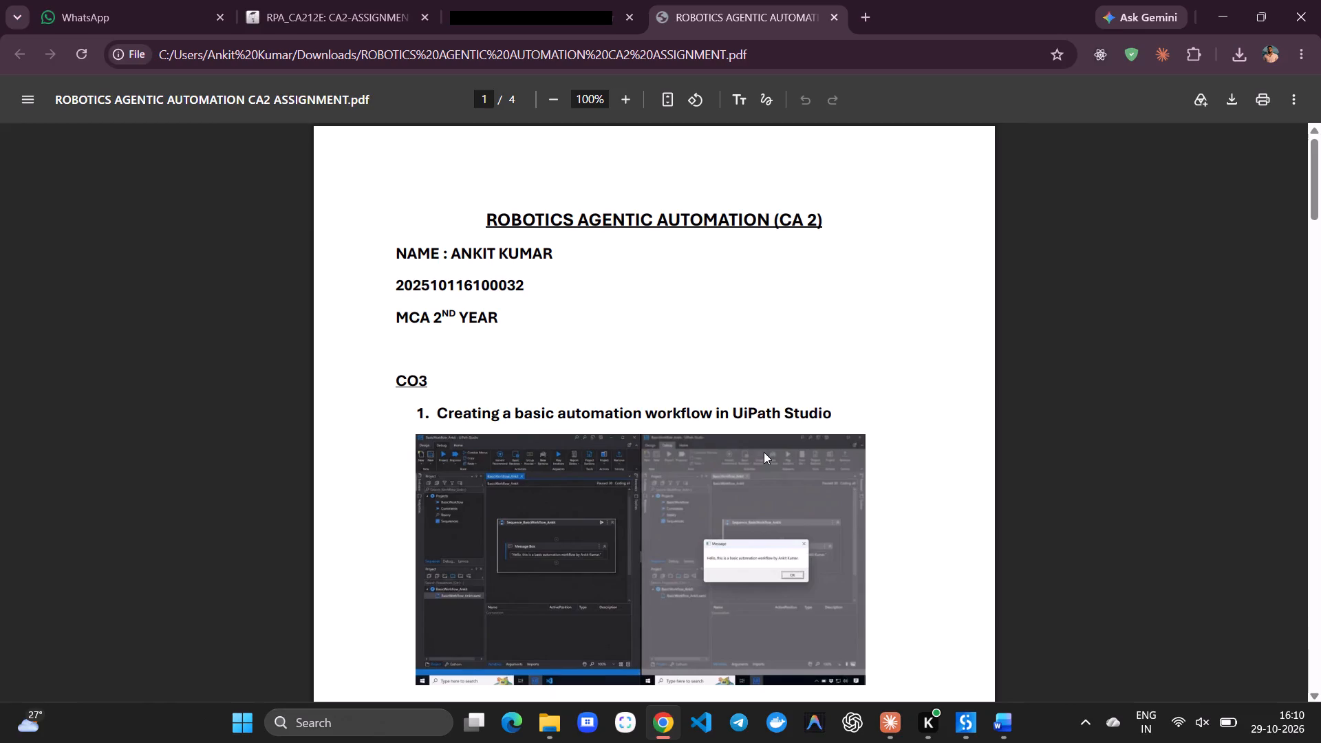
{"action": "scroll", "coordinate": [764, 452], "scroll_direction": "down", "scroll_amount": 2}
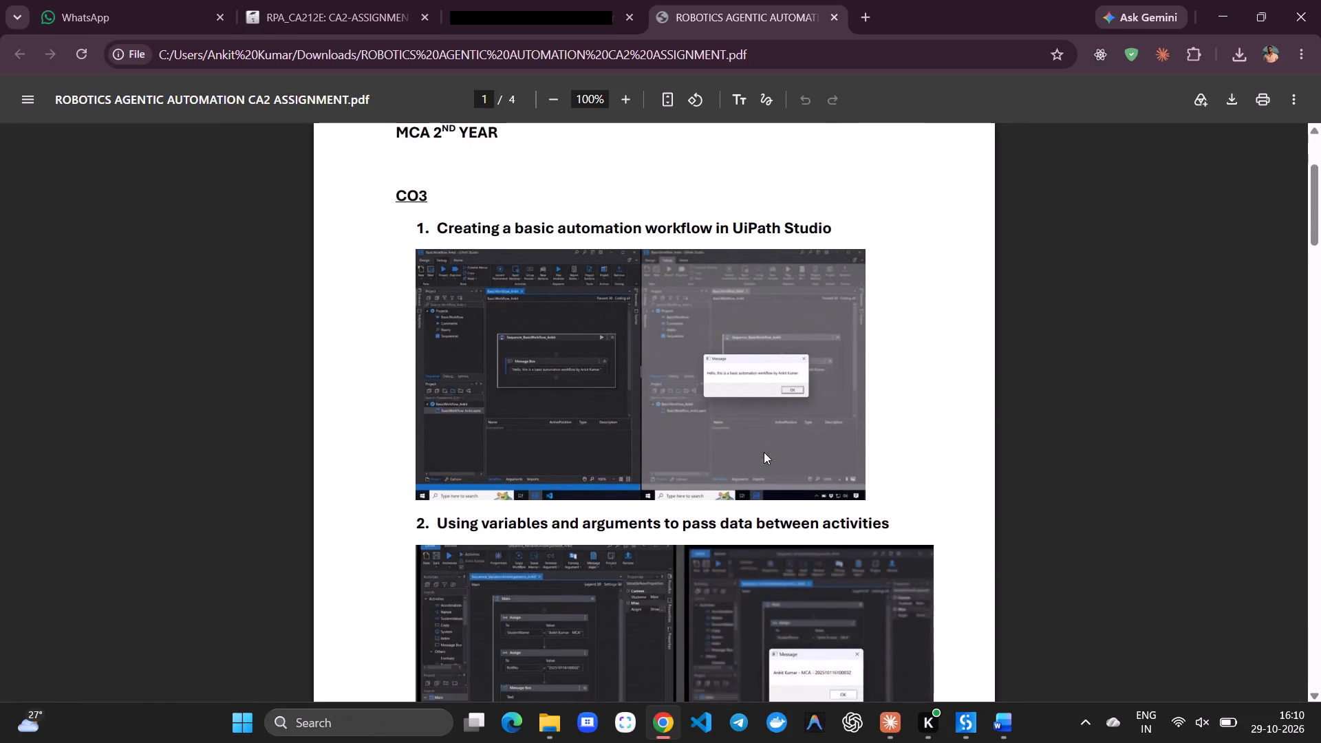
{"action": "scroll", "coordinate": [764, 452], "scroll_direction": "up", "scroll_amount": 1}
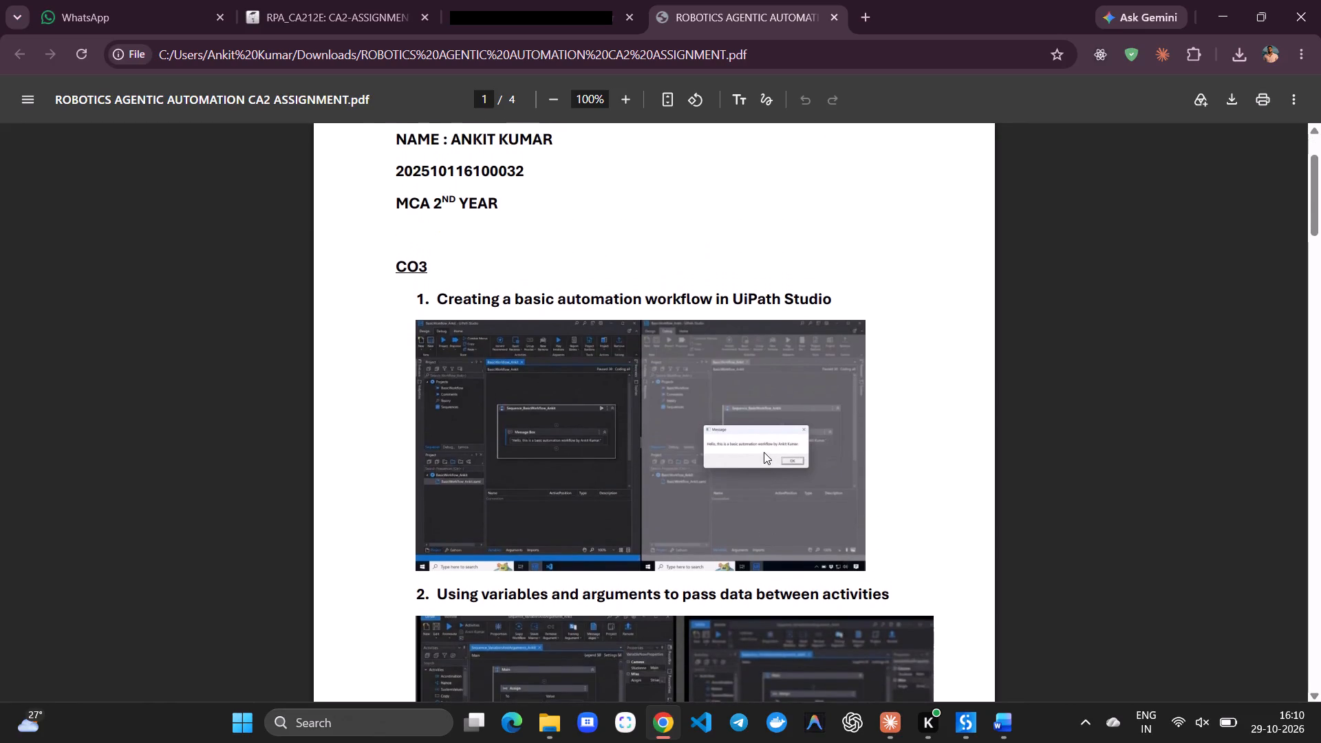
{"action": "scroll", "coordinate": [888, 413], "scroll_direction": "up", "scroll_amount": 2}
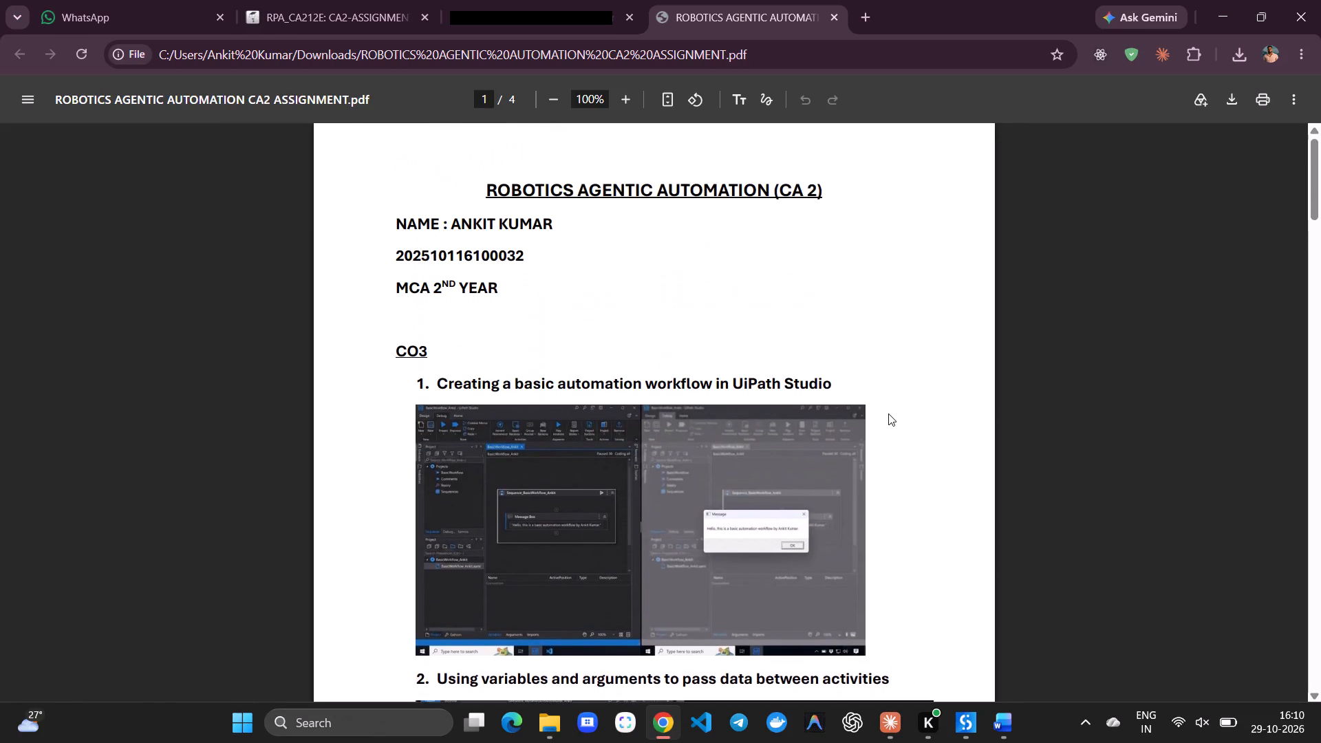
{"action": "scroll", "coordinate": [888, 413], "scroll_direction": "down", "scroll_amount": 1}
{"action": "scroll", "coordinate": [888, 413], "scroll_direction": "up", "scroll_amount": 3}
{"action": "scroll", "coordinate": [888, 413], "scroll_direction": "down", "scroll_amount": 1}
{"action": "scroll", "coordinate": [888, 413], "scroll_direction": "up", "scroll_amount": 2}
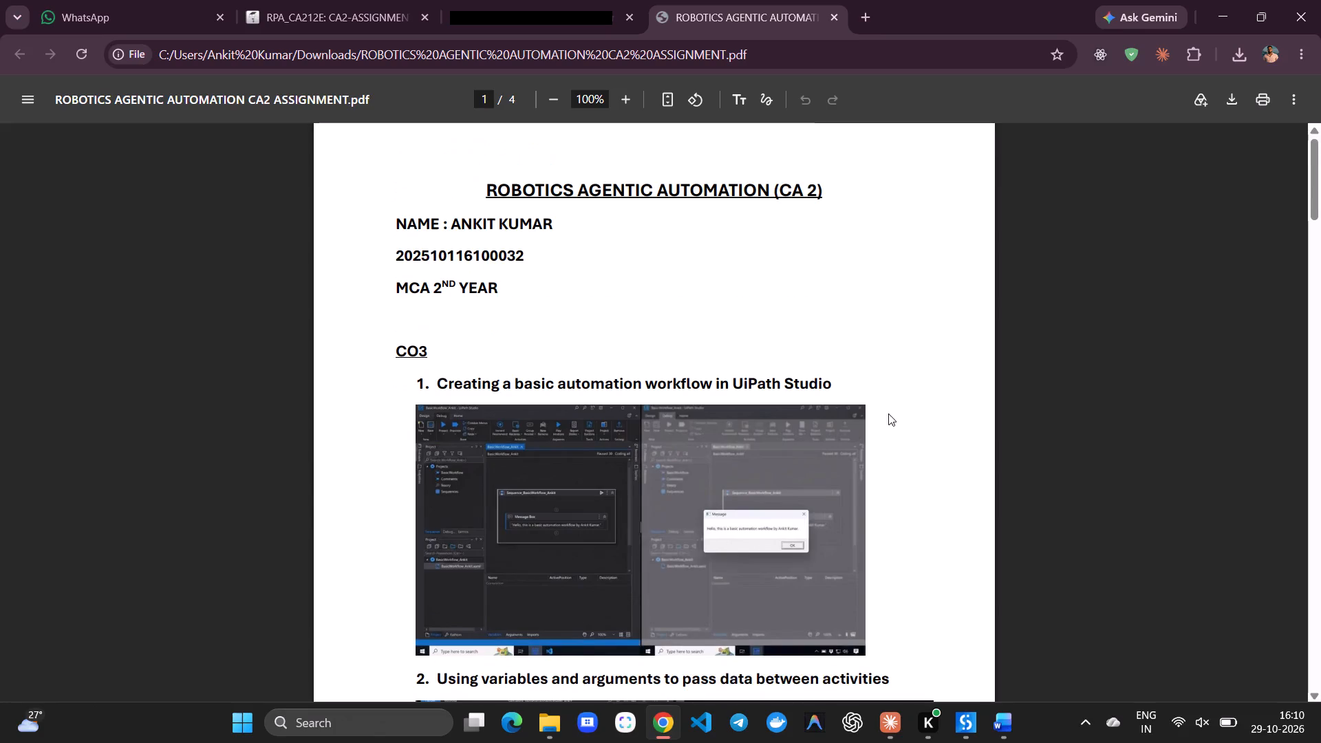
{"action": "left_click", "coordinate": [840, 15]}
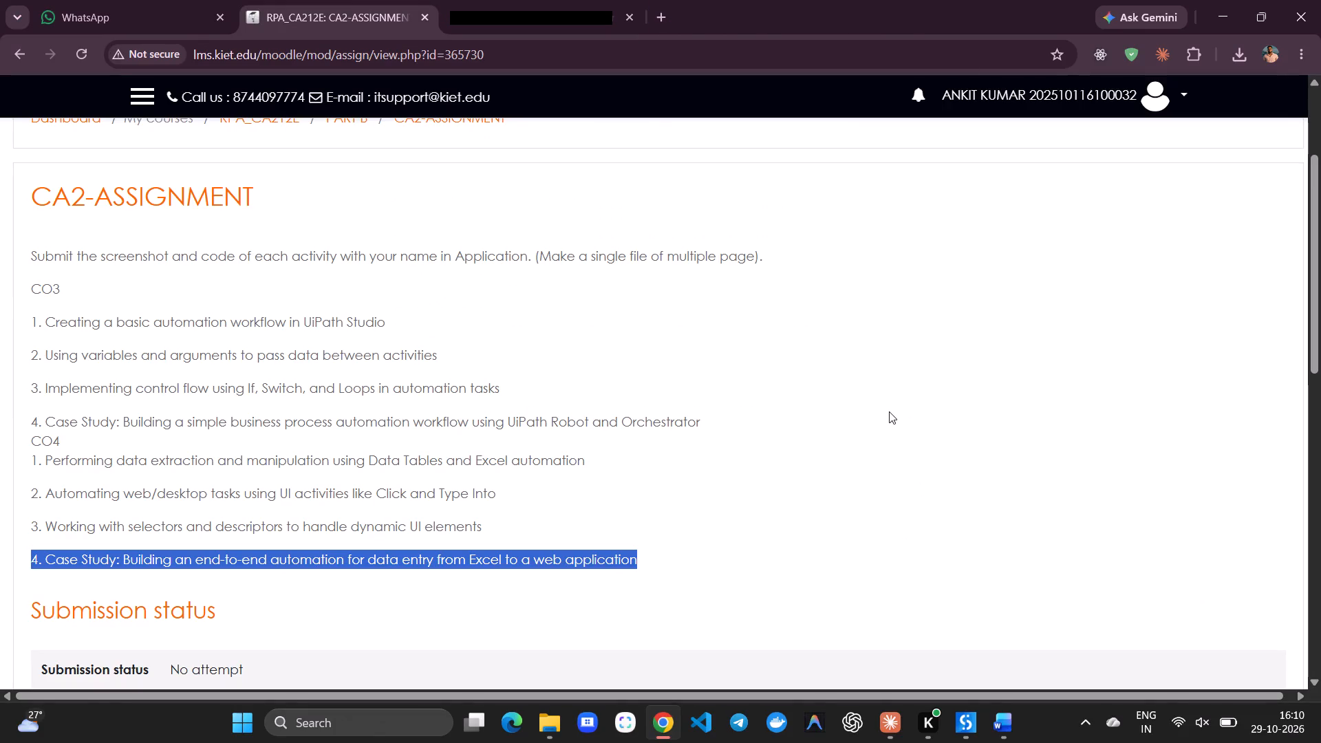
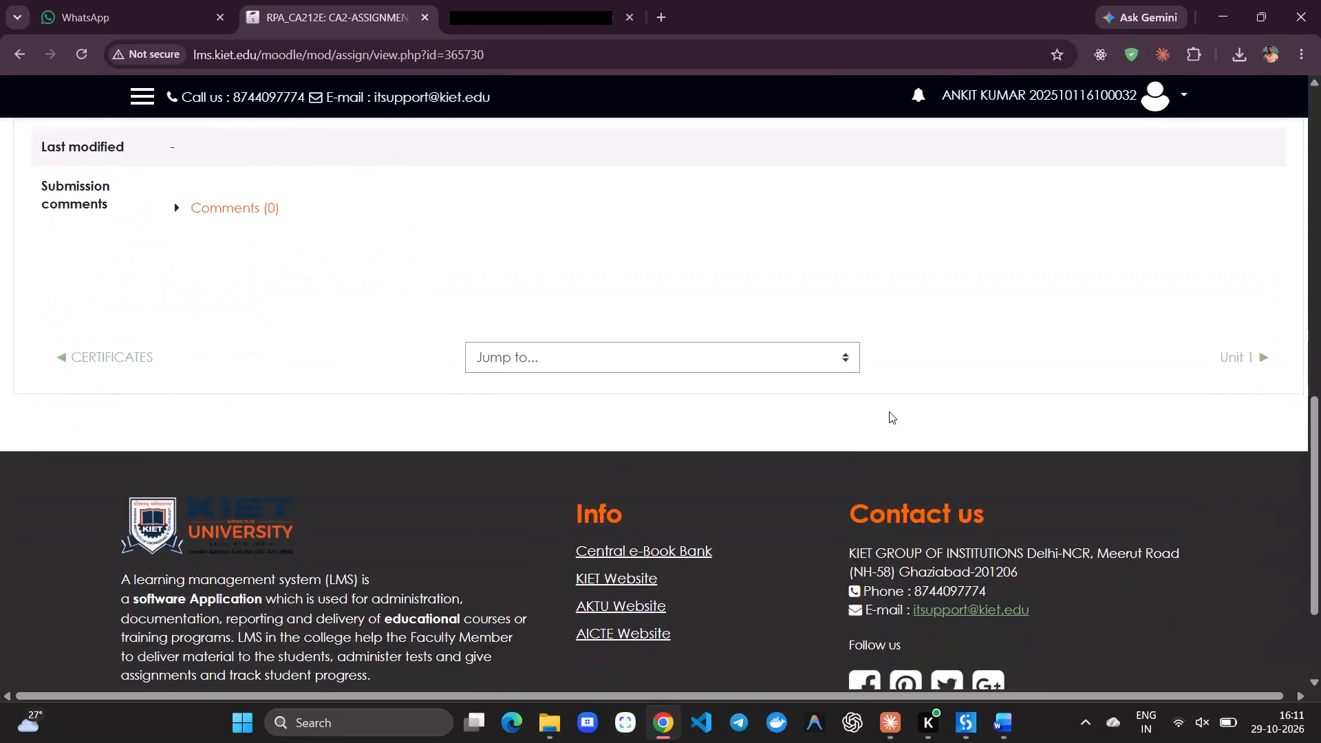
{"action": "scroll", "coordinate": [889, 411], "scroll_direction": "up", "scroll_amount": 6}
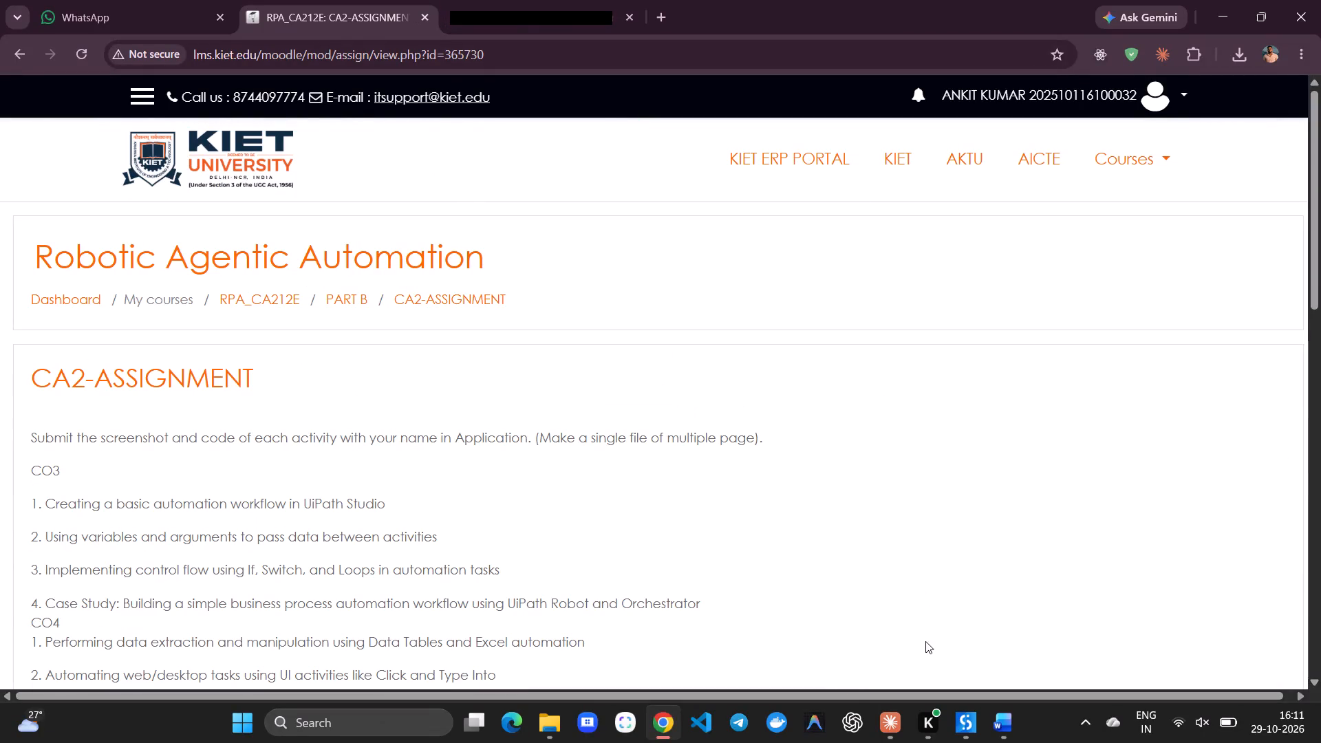
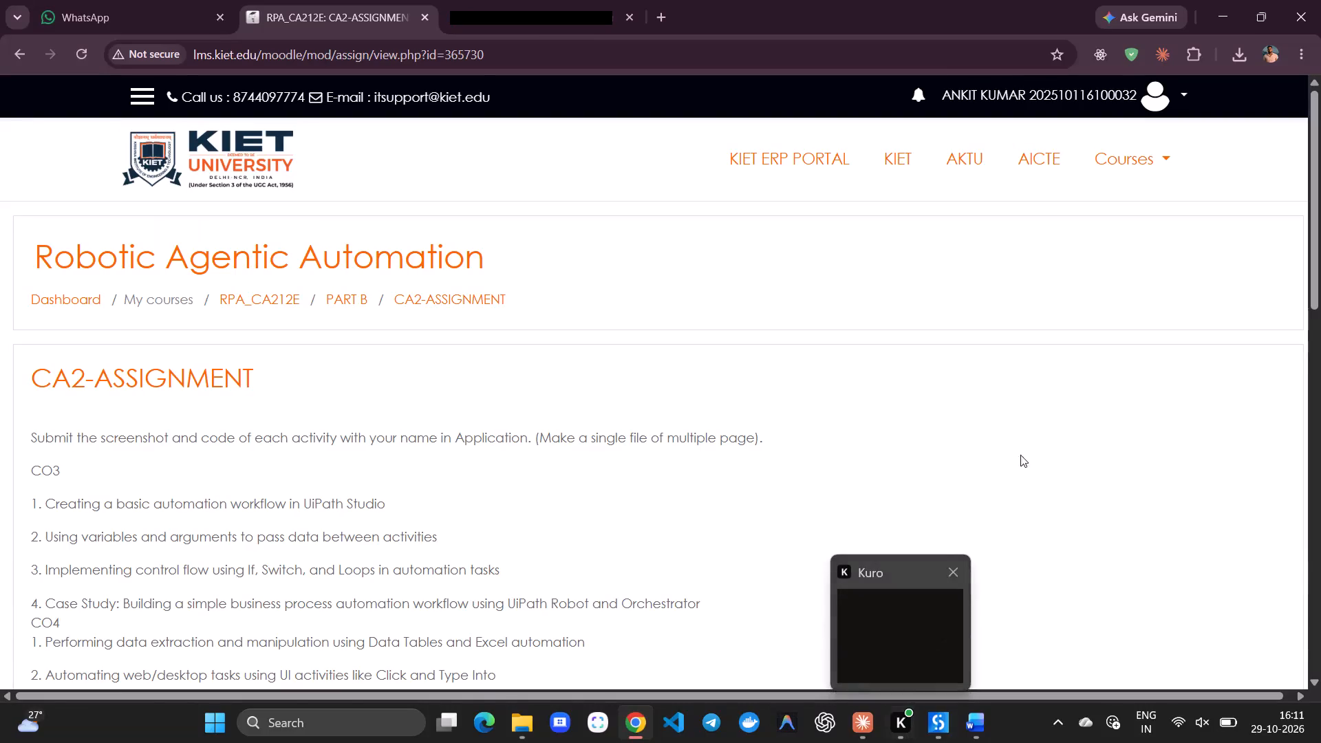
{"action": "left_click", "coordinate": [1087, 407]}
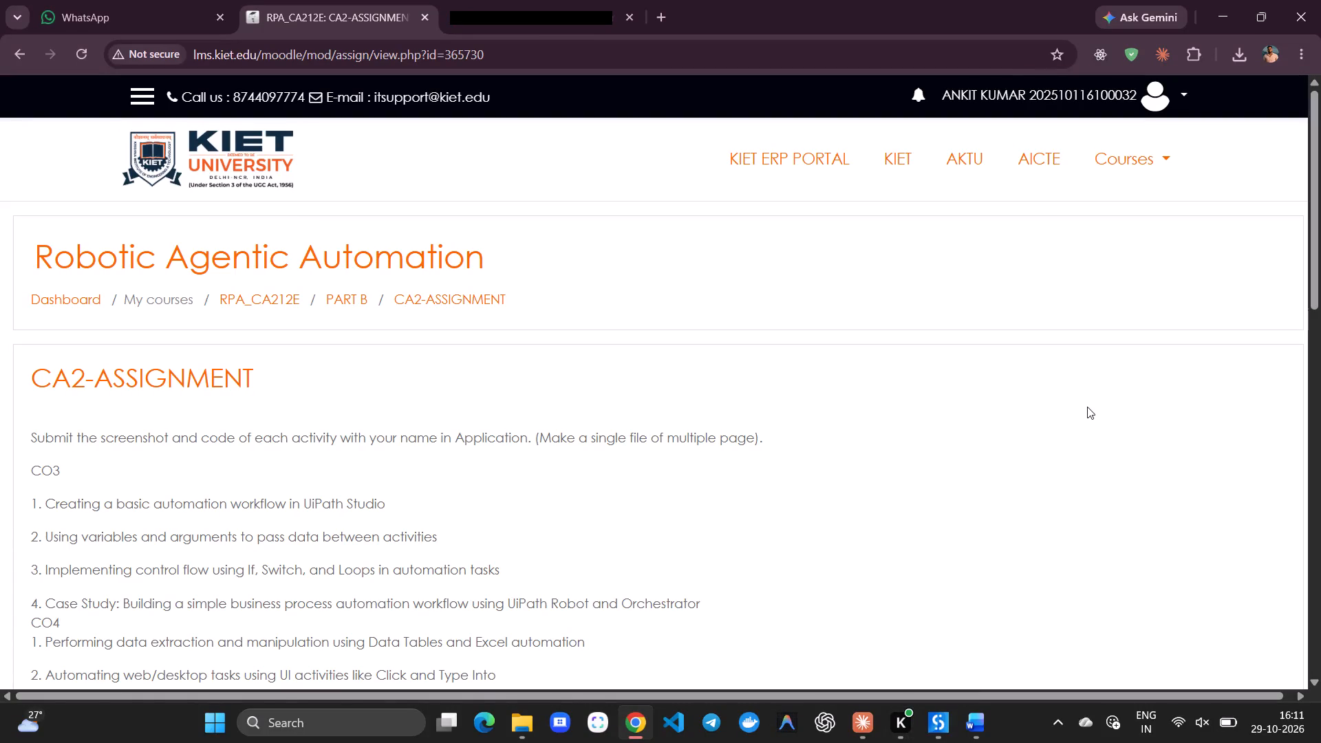
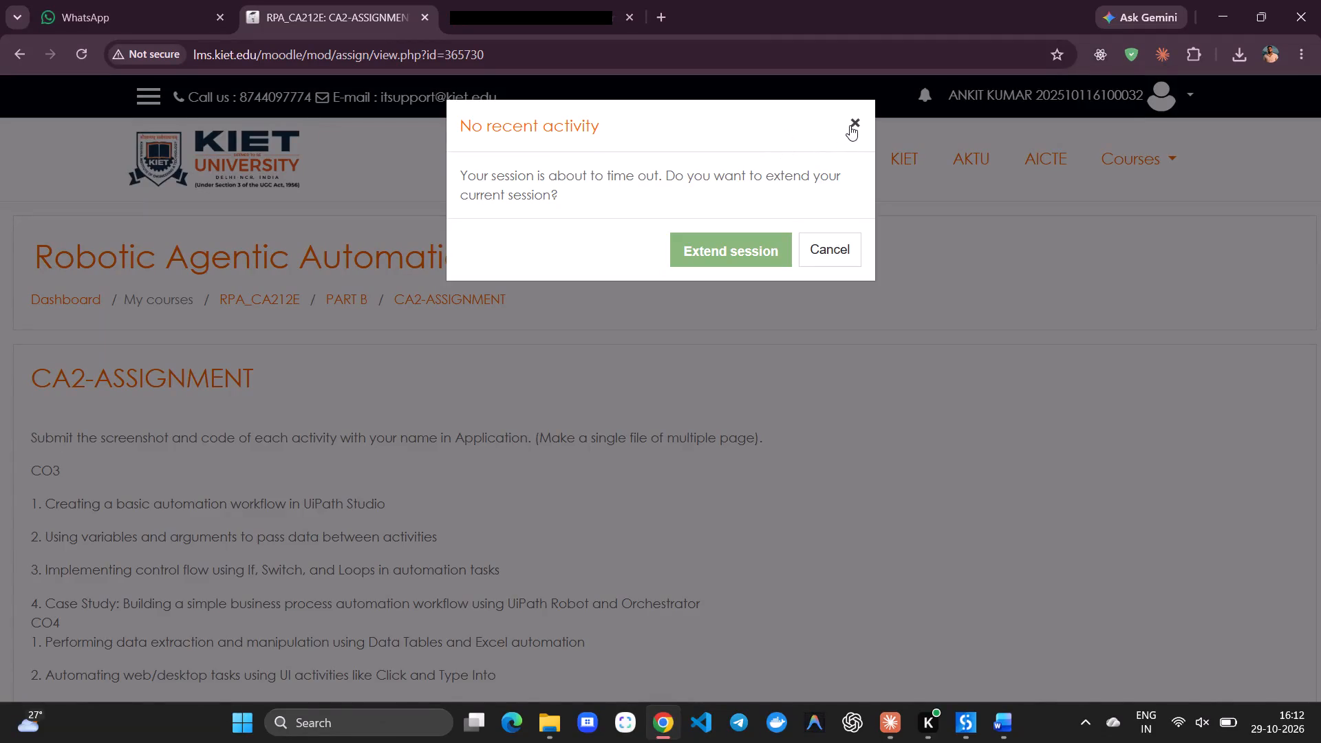
Dismiss the session time-out notice and check the submission status and due date on the CA2-ASSIGNMENT page.
{"action": "left_click", "coordinate": [850, 125]}
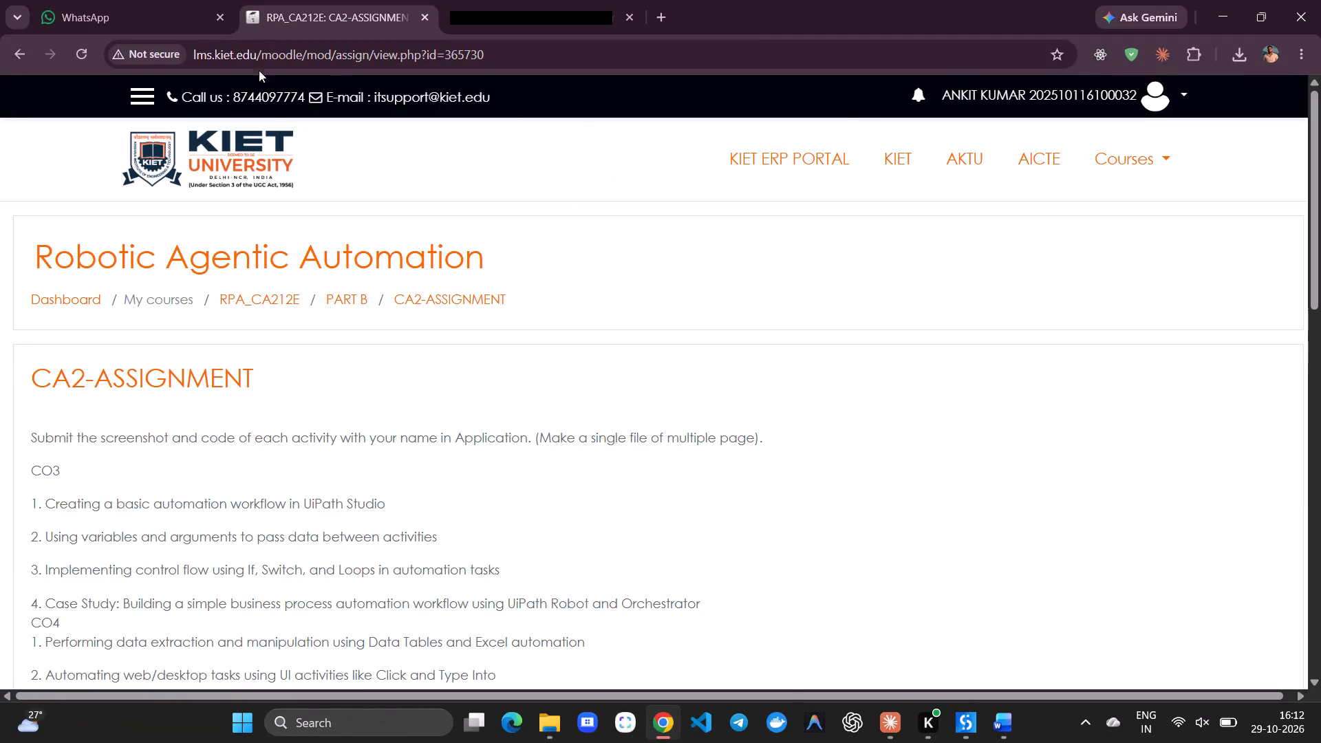
{"action": "scroll", "coordinate": [668, 477], "scroll_direction": "down", "scroll_amount": 5}
{"action": "scroll", "coordinate": [668, 477], "scroll_direction": "right", "scroll_amount": 1}
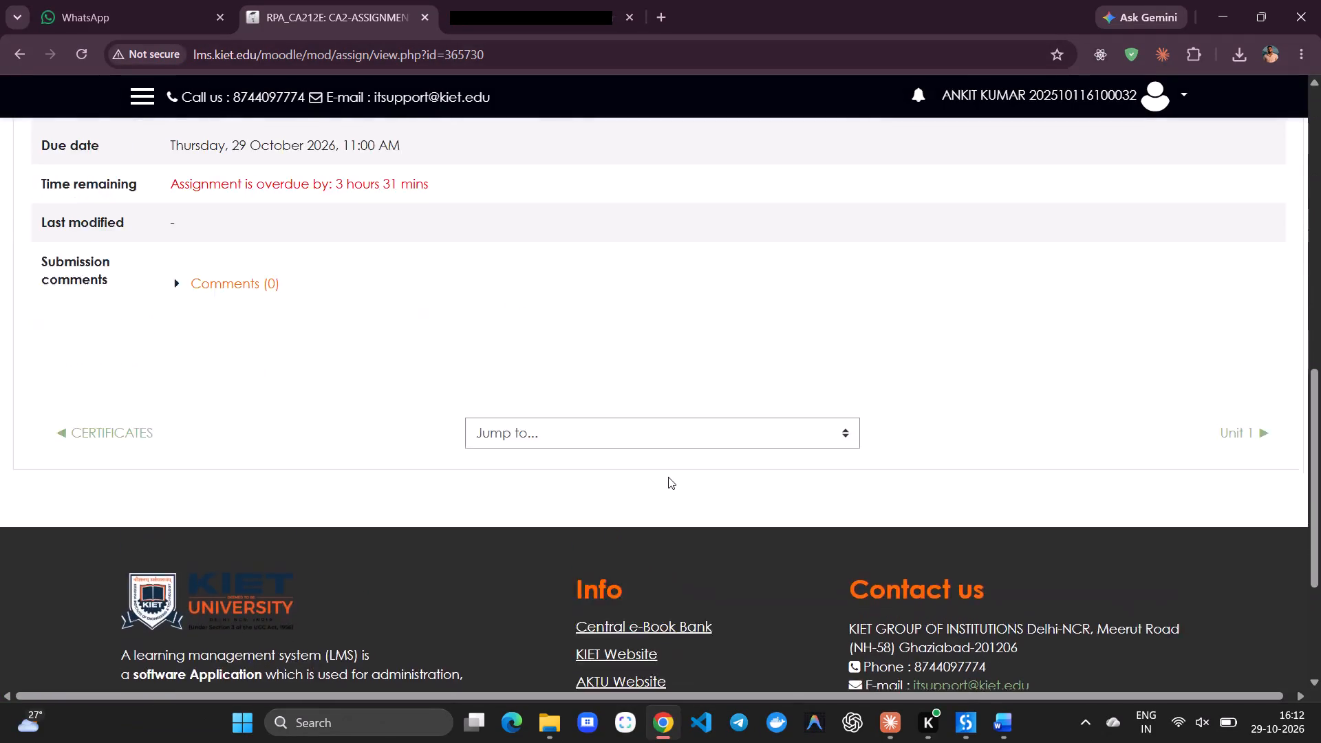
{"action": "scroll", "coordinate": [668, 477], "scroll_direction": "right", "scroll_amount": 1}
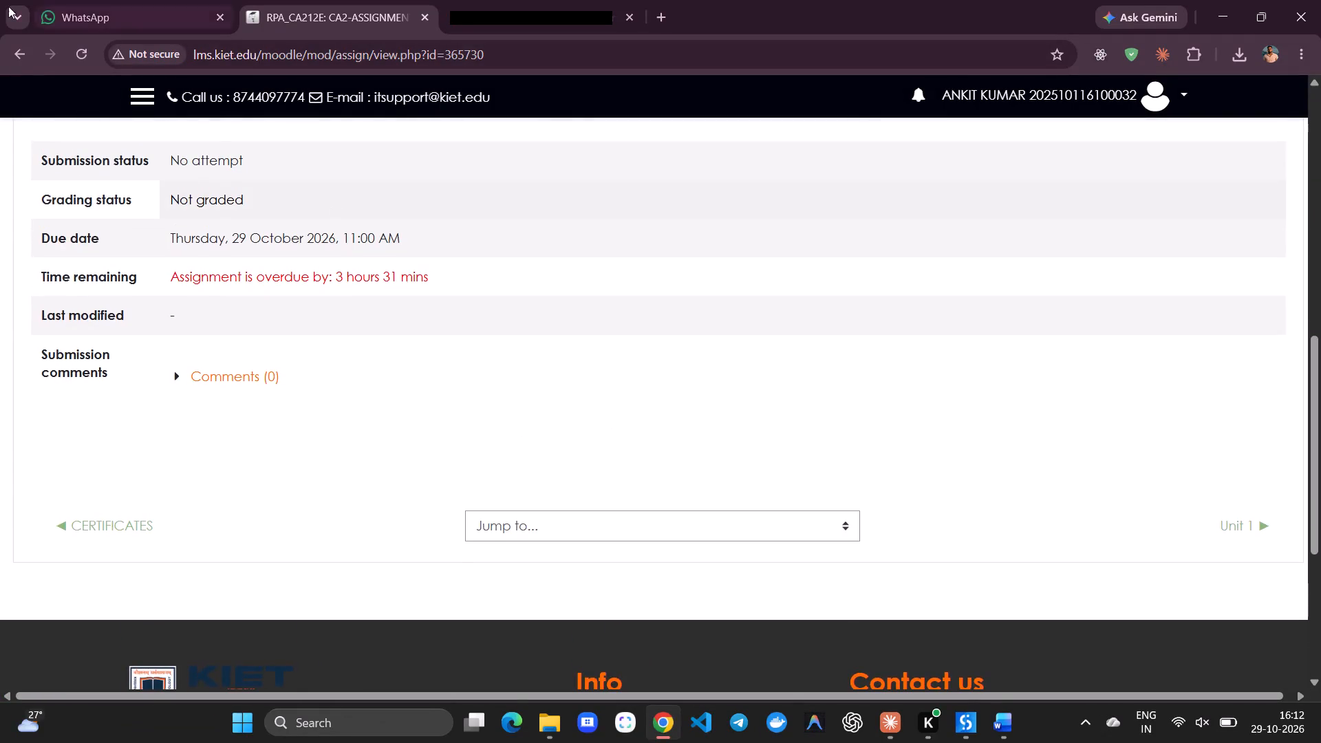
Return to the Robotic Agentic Automation course page and open the CERTIFICATES assignment to check its submission status.
{"action": "left_click", "coordinate": [6, 59]}
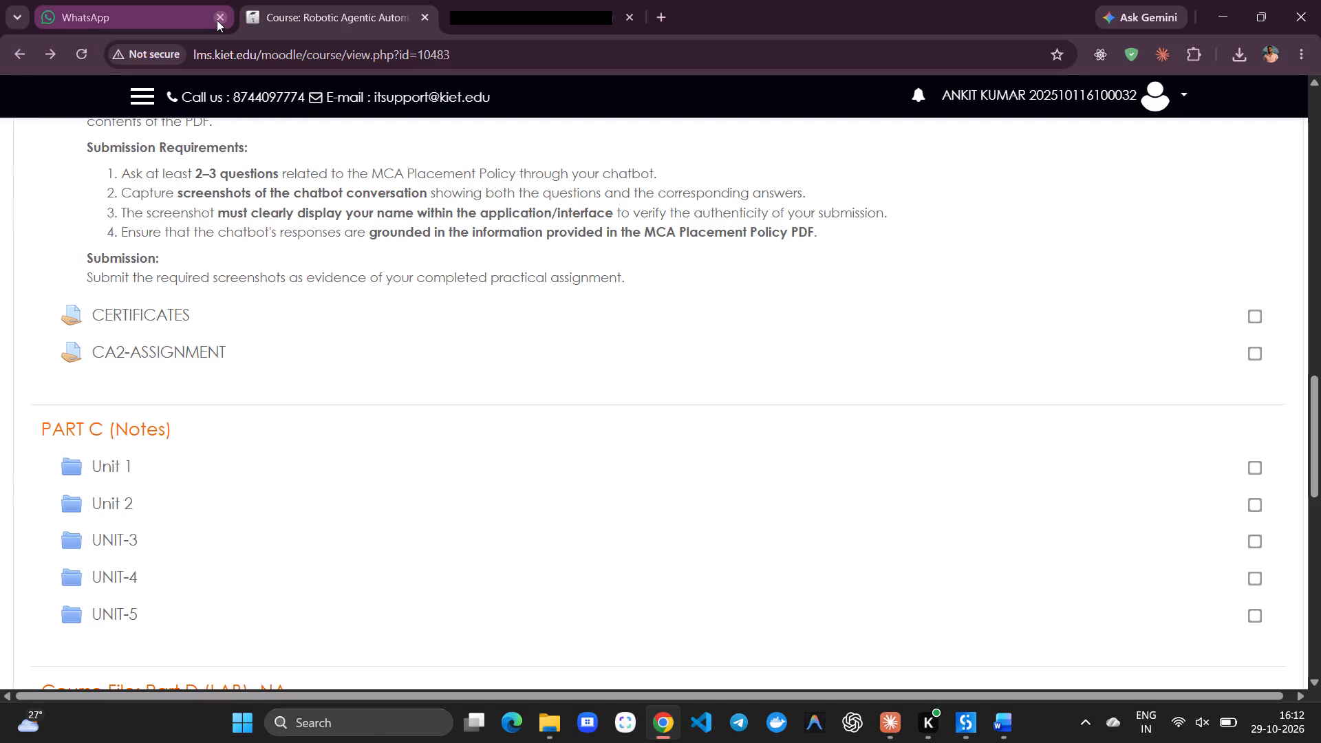
{"action": "left_click", "coordinate": [166, 305]}
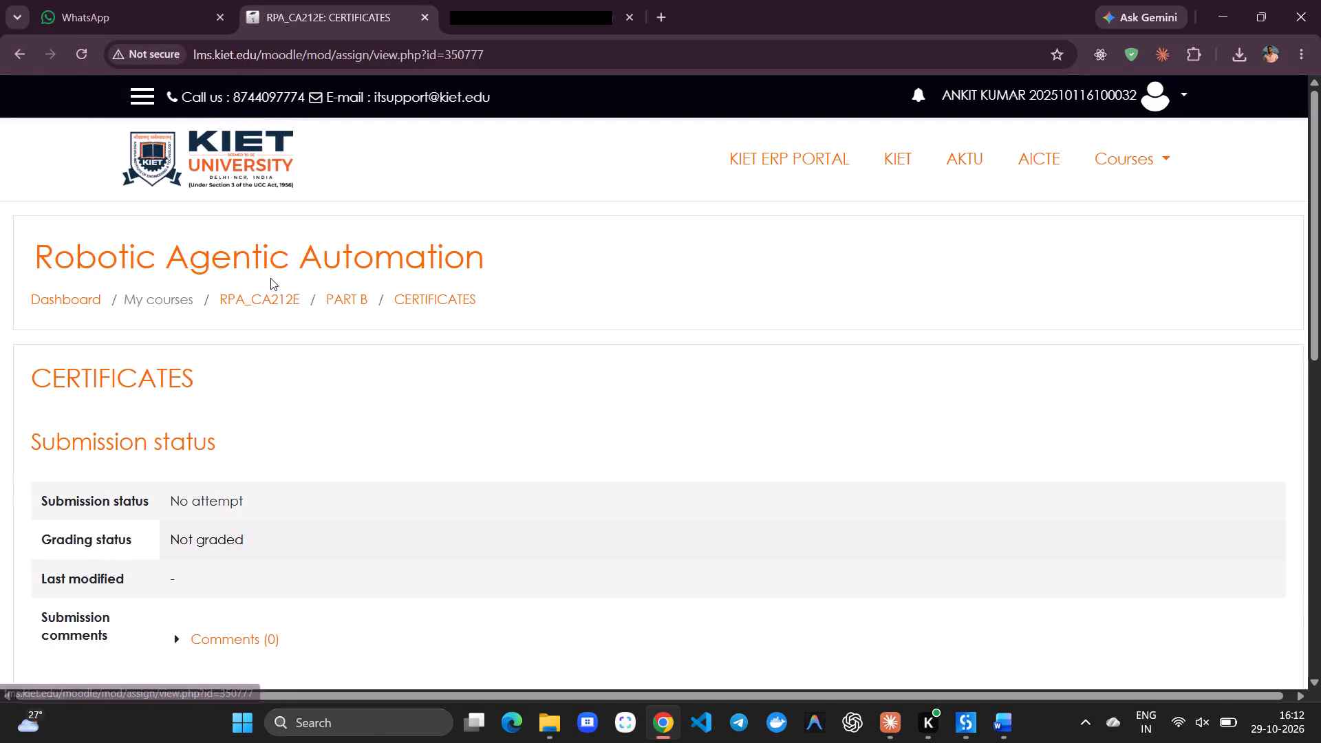
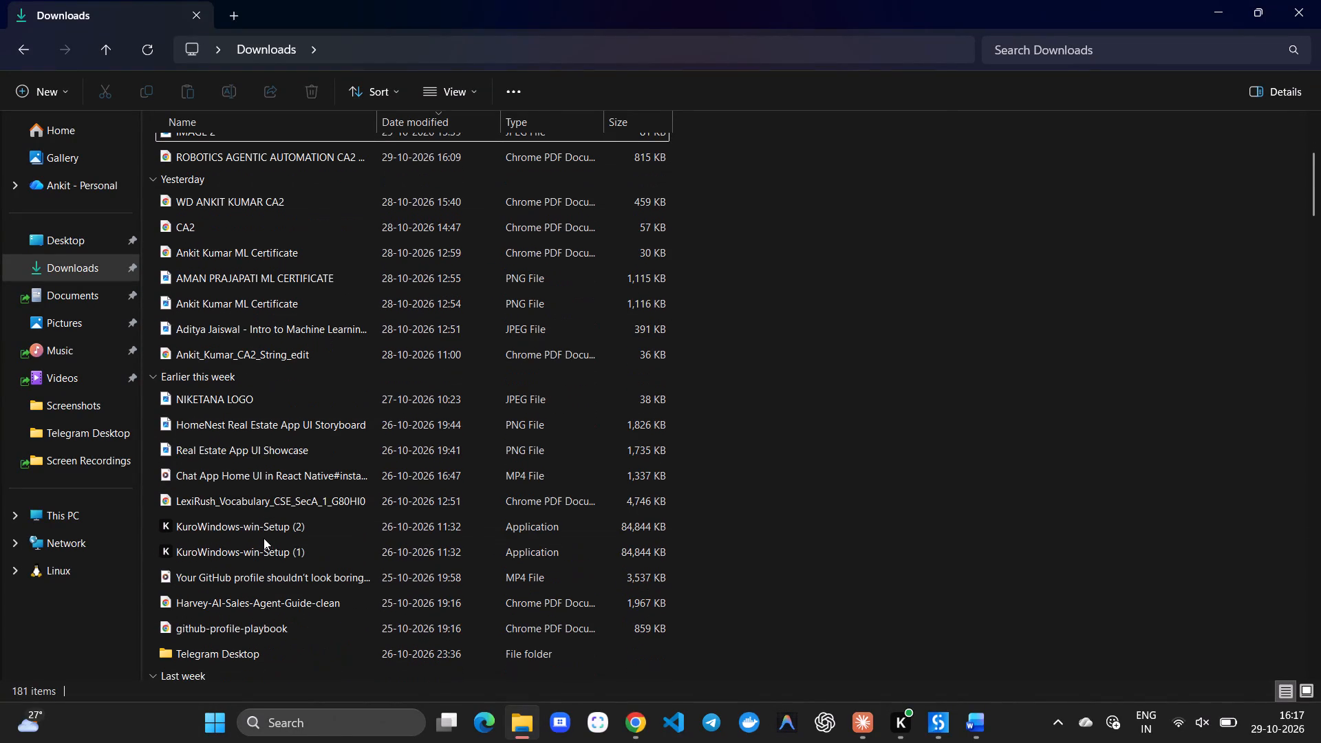
Look through the older files in the Downloads folder, from yesterday's back to last week's.
{"action": "scroll", "coordinate": [264, 538], "scroll_direction": "down", "scroll_amount": 2}
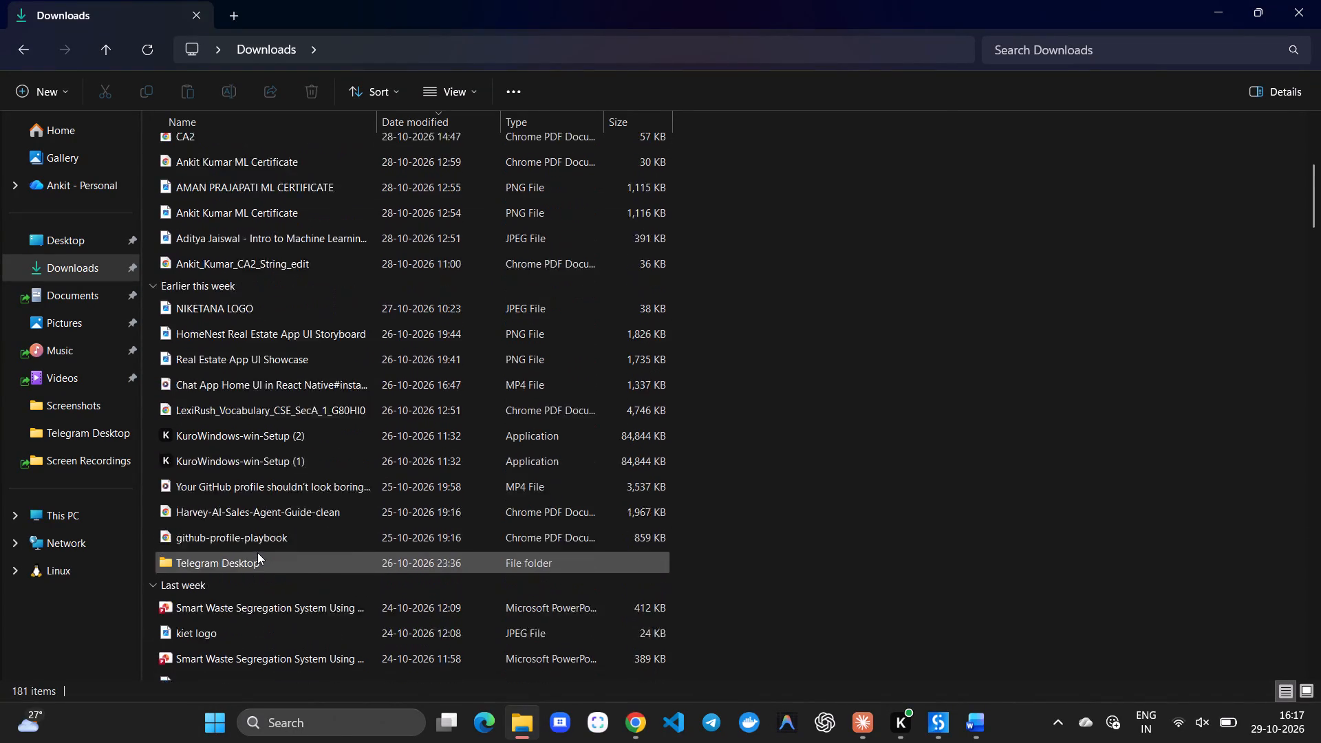
{"action": "scroll", "coordinate": [257, 552], "scroll_direction": "down", "scroll_amount": 3}
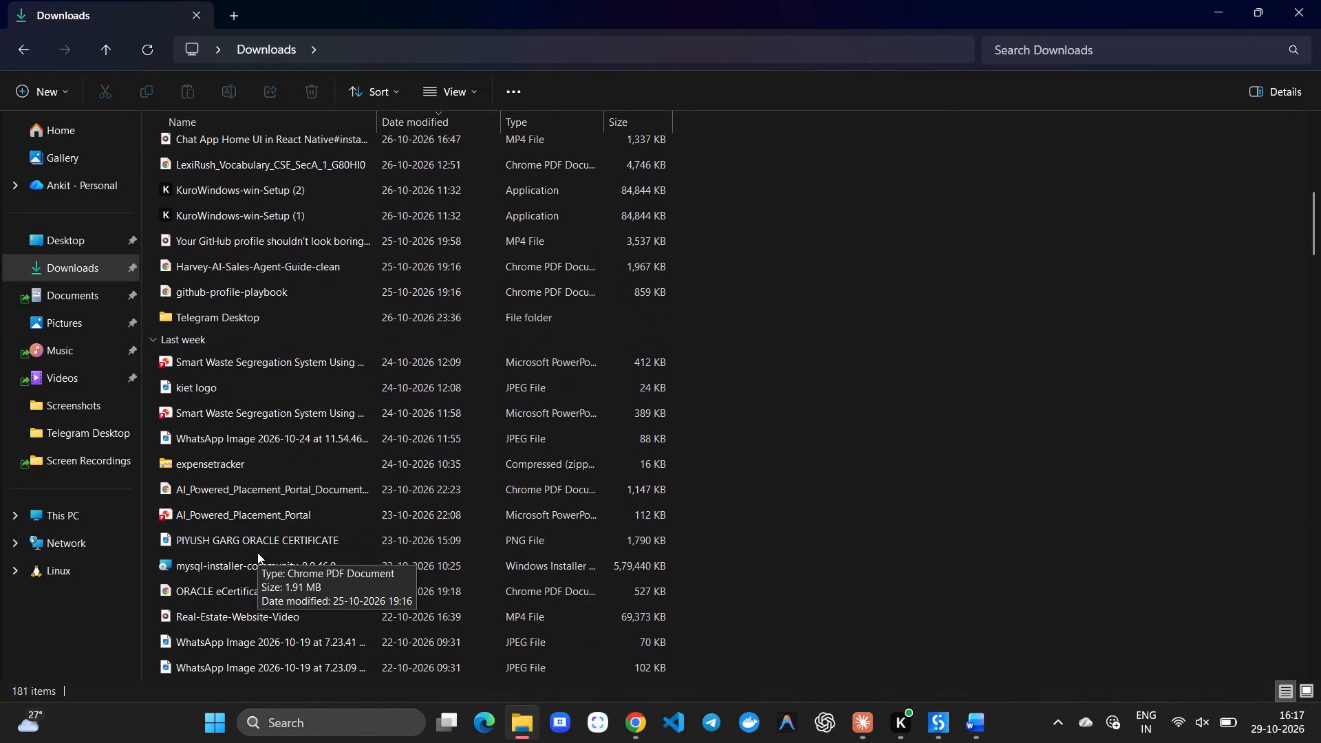
{"action": "scroll", "coordinate": [292, 594], "scroll_direction": "down", "scroll_amount": 1}
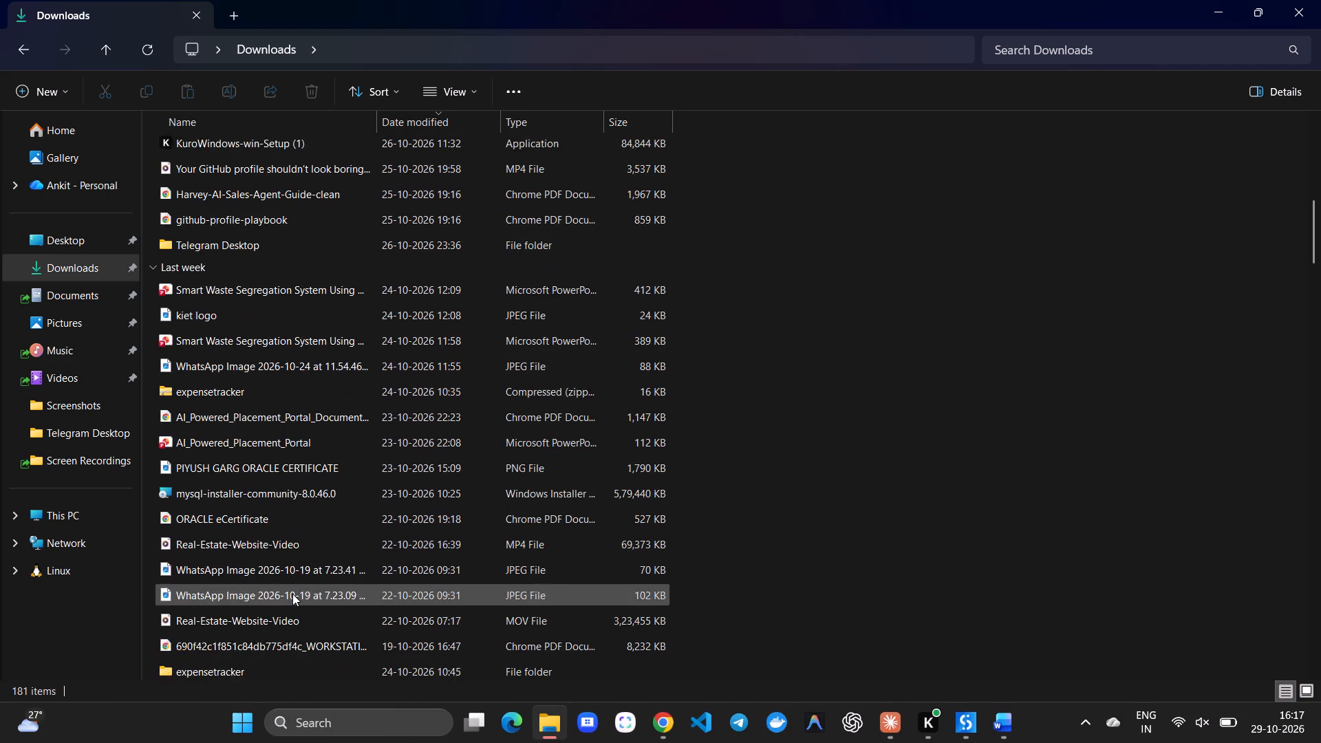
Look through the Downloads folder for the UiPath course certificate PDF among the older files.
{"action": "scroll", "coordinate": [292, 594], "scroll_direction": "down", "scroll_amount": 3}
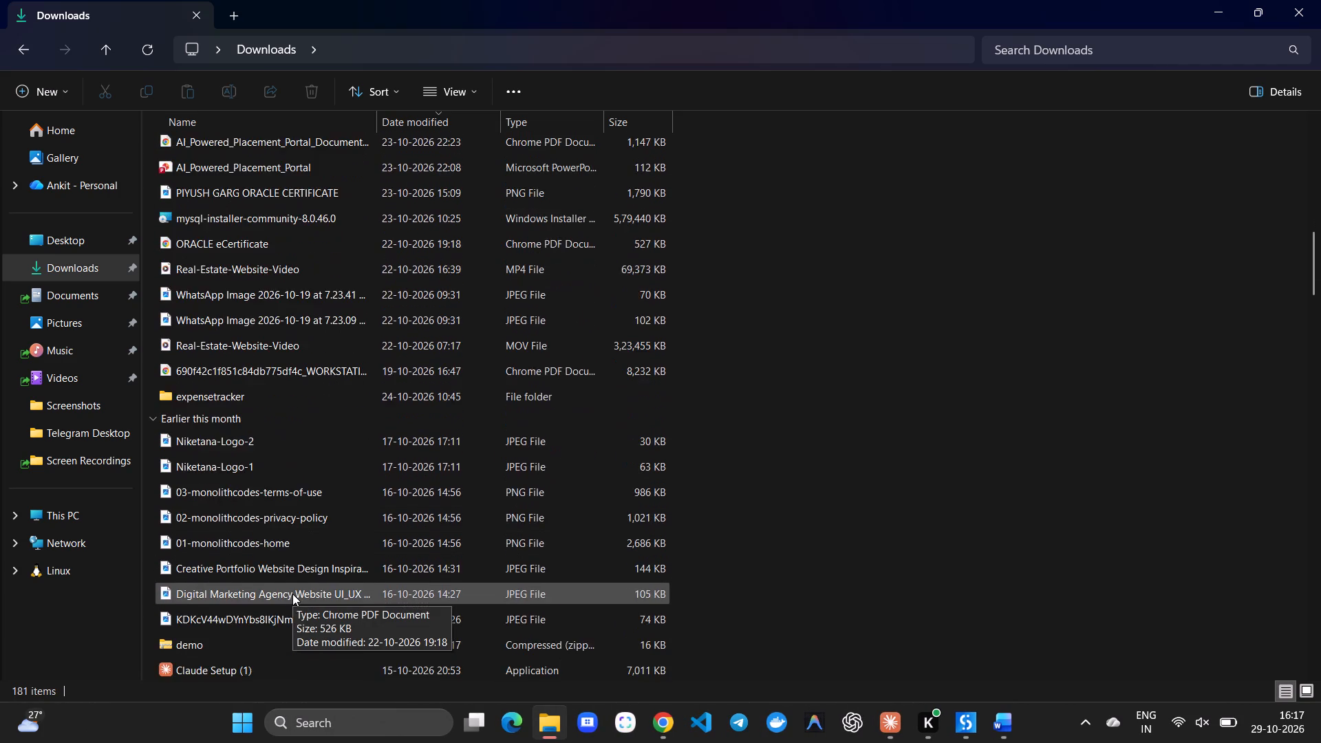
{"action": "scroll", "coordinate": [292, 594], "scroll_direction": "down", "scroll_amount": 1}
{"action": "scroll", "coordinate": [292, 594], "scroll_direction": "up", "scroll_amount": 3}
{"action": "scroll", "coordinate": [292, 594], "scroll_direction": "down", "scroll_amount": 2}
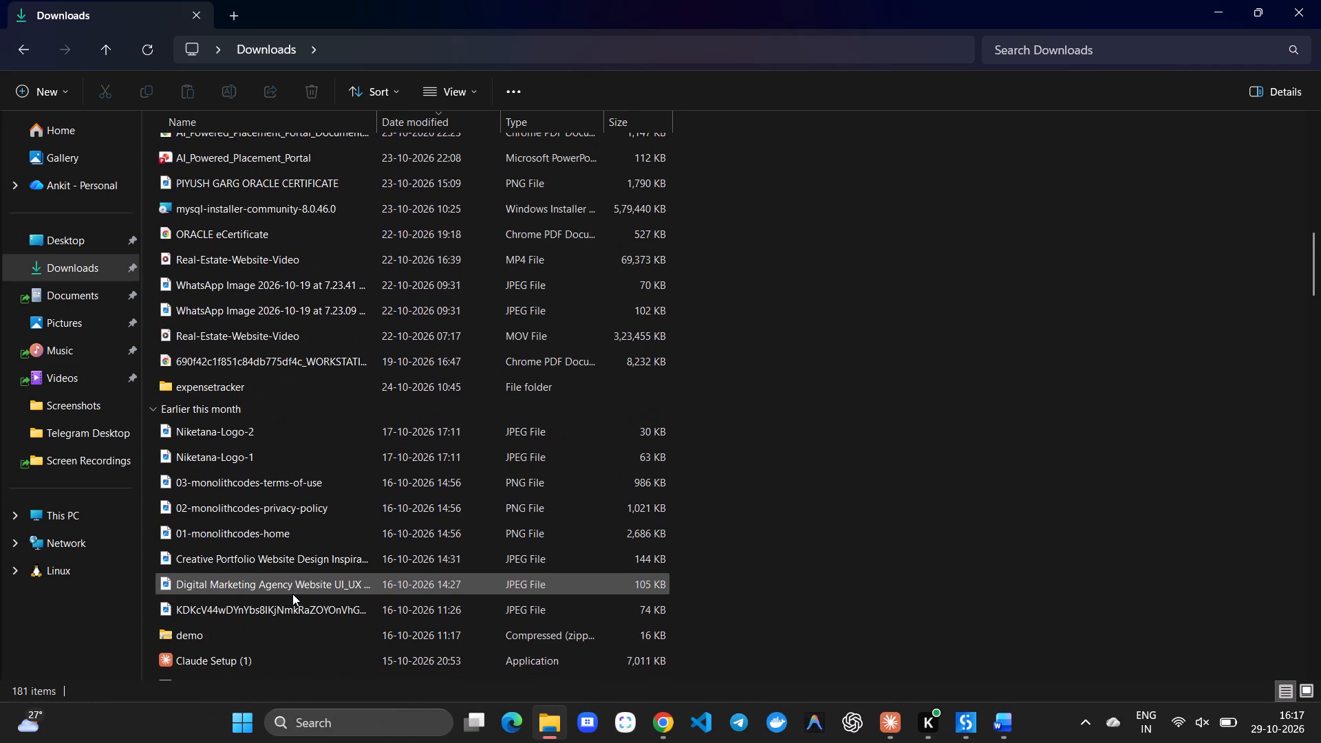
{"action": "scroll", "coordinate": [292, 594], "scroll_direction": "down", "scroll_amount": 1}
{"action": "scroll", "coordinate": [292, 594], "scroll_direction": "up", "scroll_amount": 3}
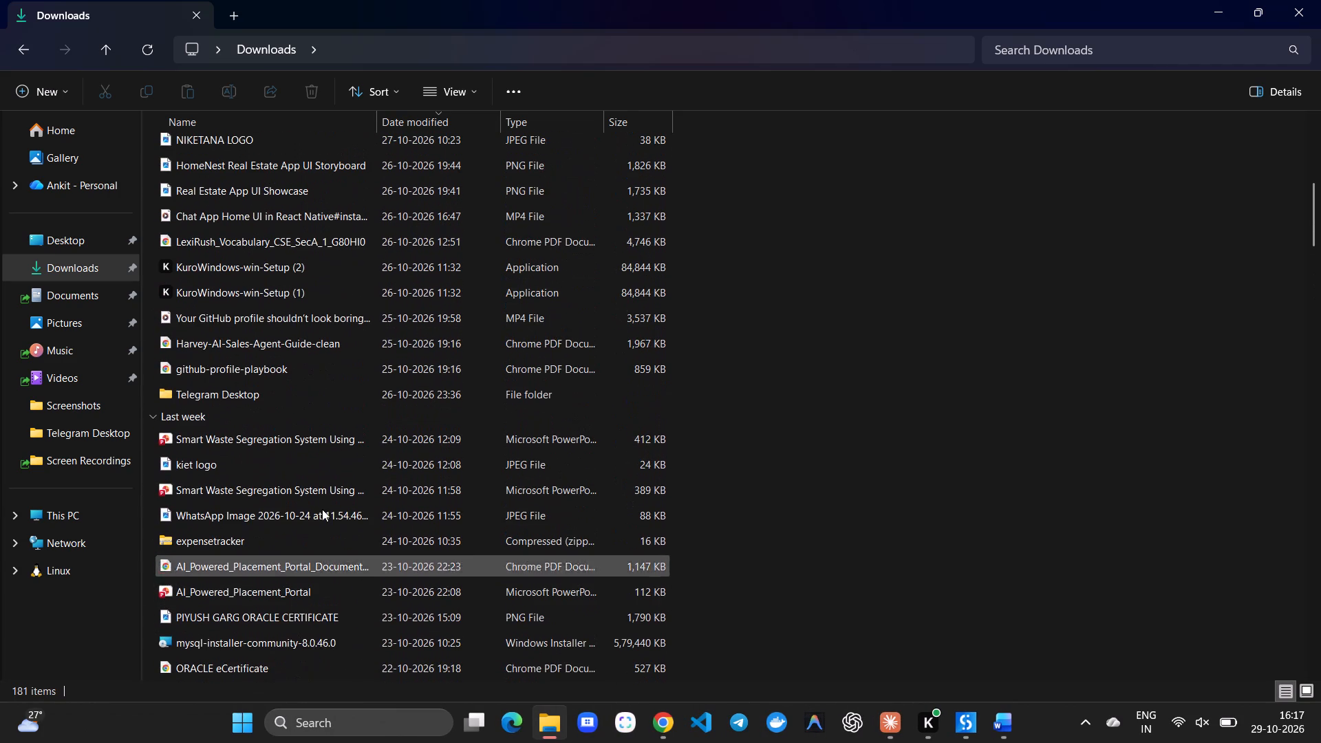
{"action": "scroll", "coordinate": [262, 380], "scroll_direction": "up", "scroll_amount": 1}
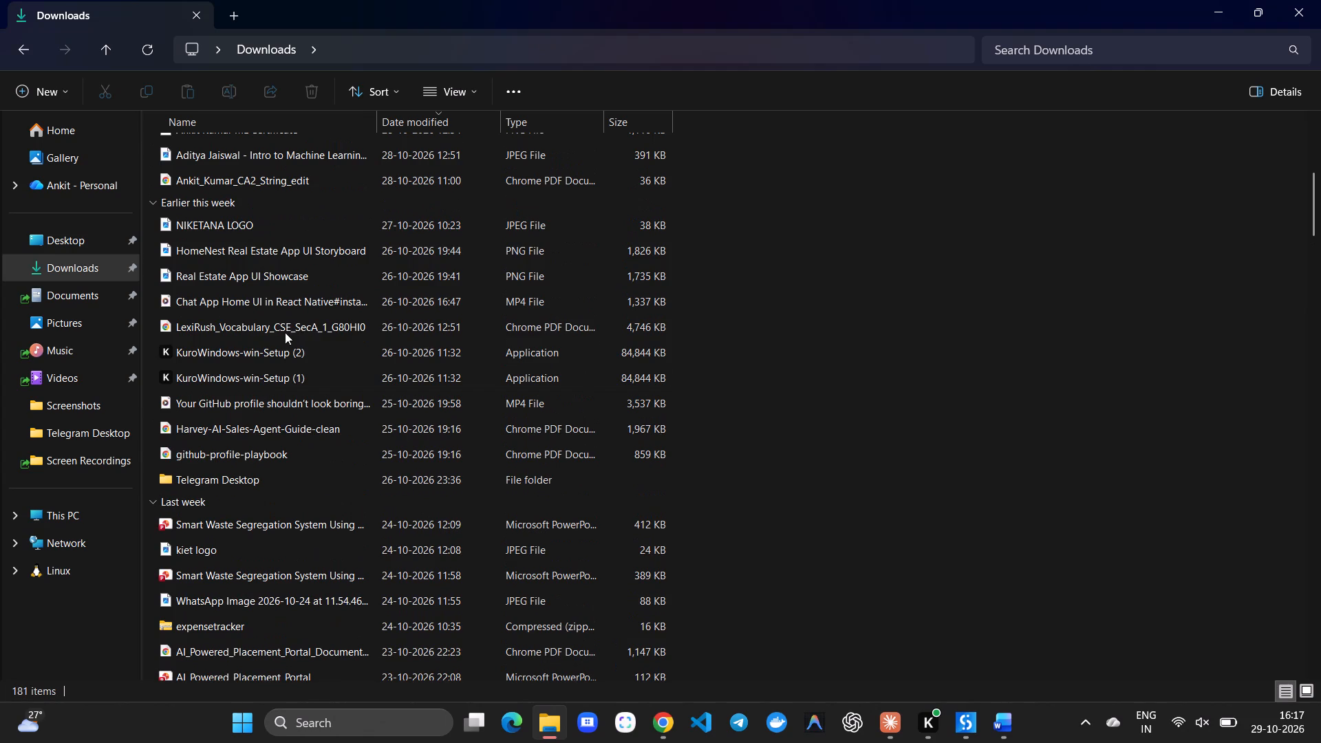
{"action": "scroll", "coordinate": [285, 332], "scroll_direction": "up", "scroll_amount": 2}
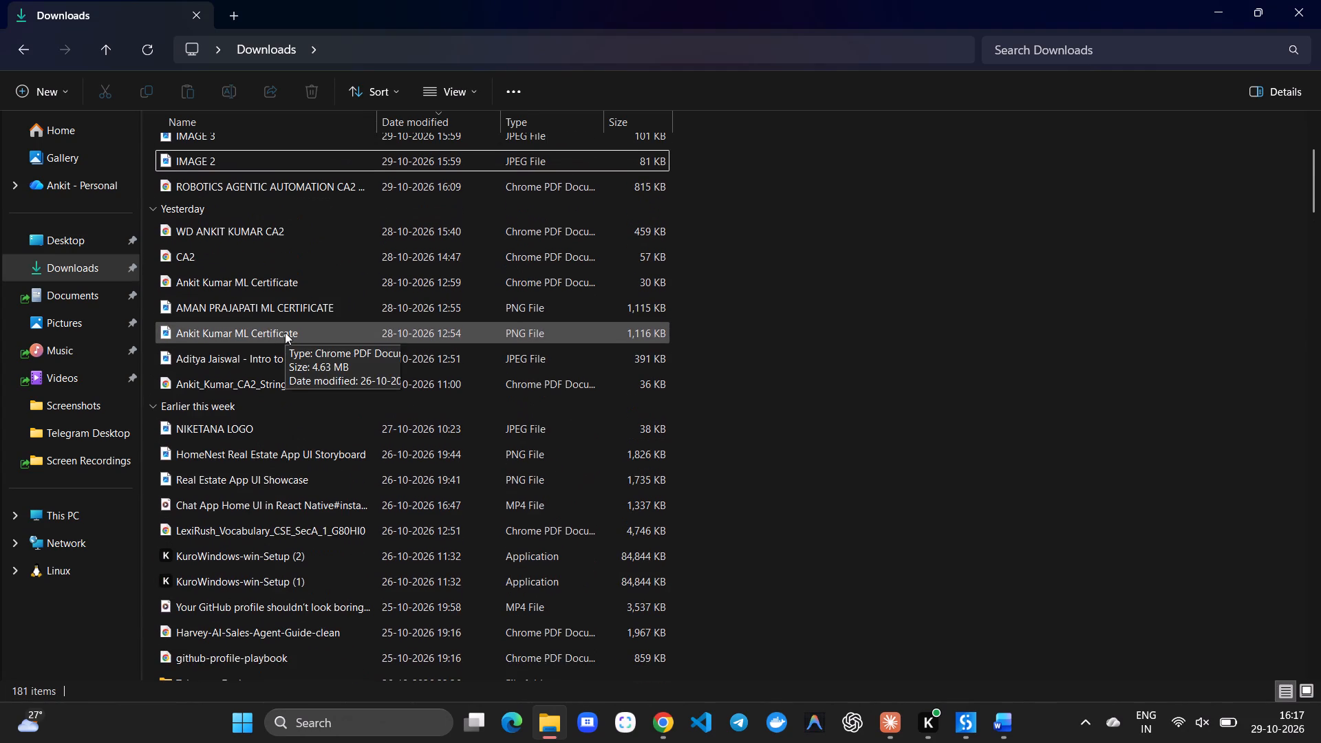
{"action": "scroll", "coordinate": [285, 332], "scroll_direction": "up", "scroll_amount": 1}
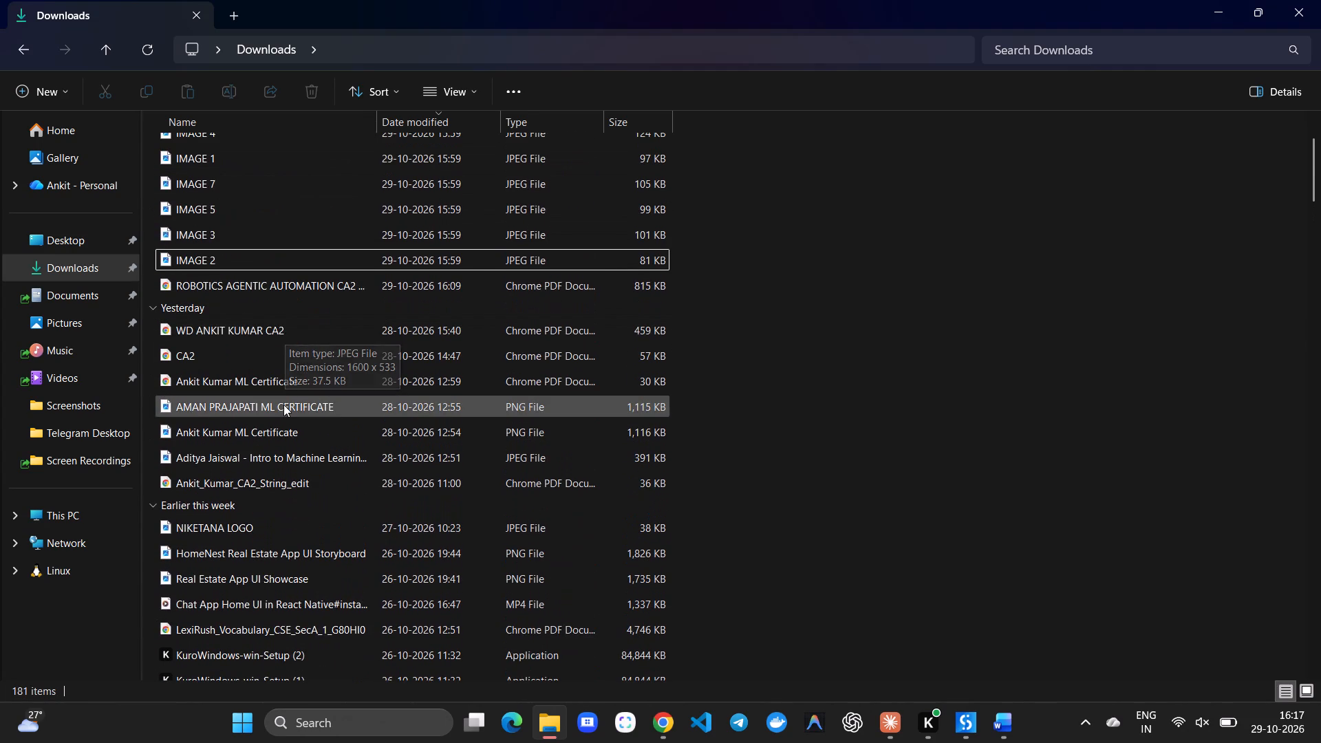
{"action": "scroll", "coordinate": [283, 405], "scroll_direction": "down", "scroll_amount": 4}
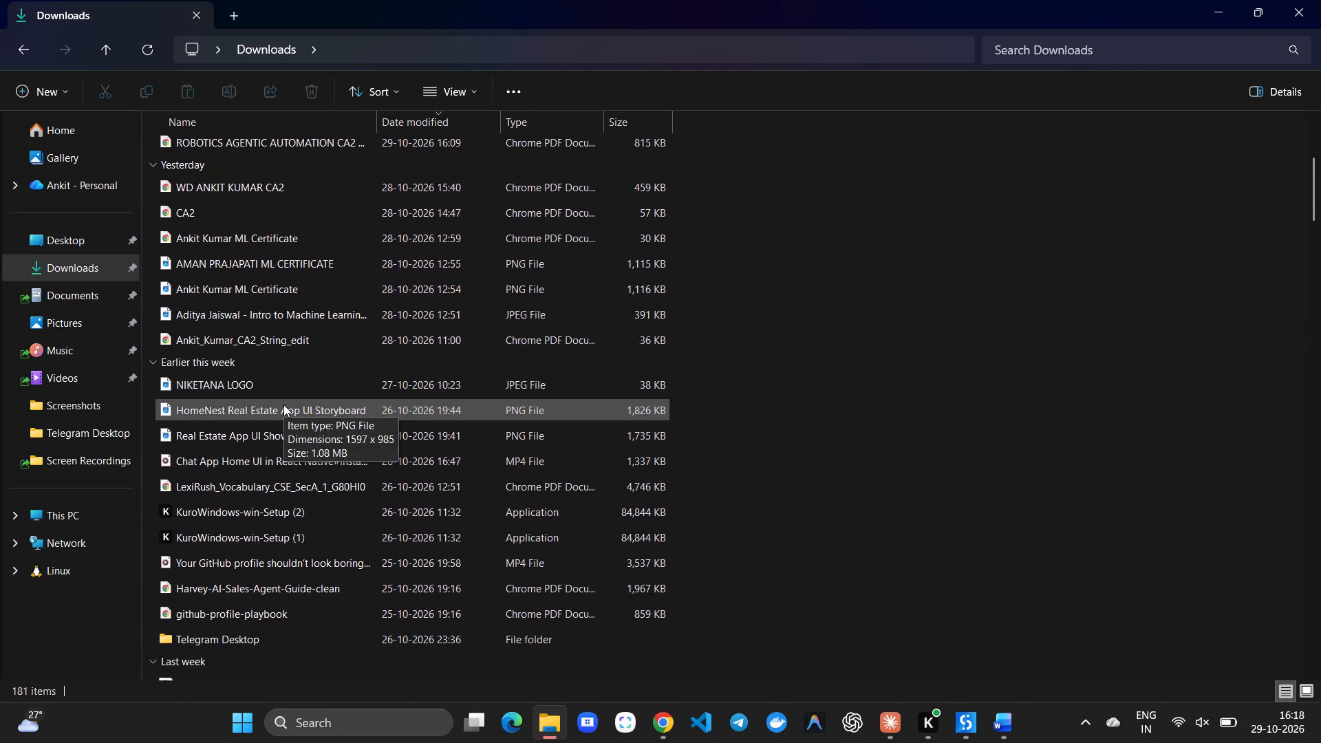
{"action": "scroll", "coordinate": [283, 405], "scroll_direction": "down", "scroll_amount": 3}
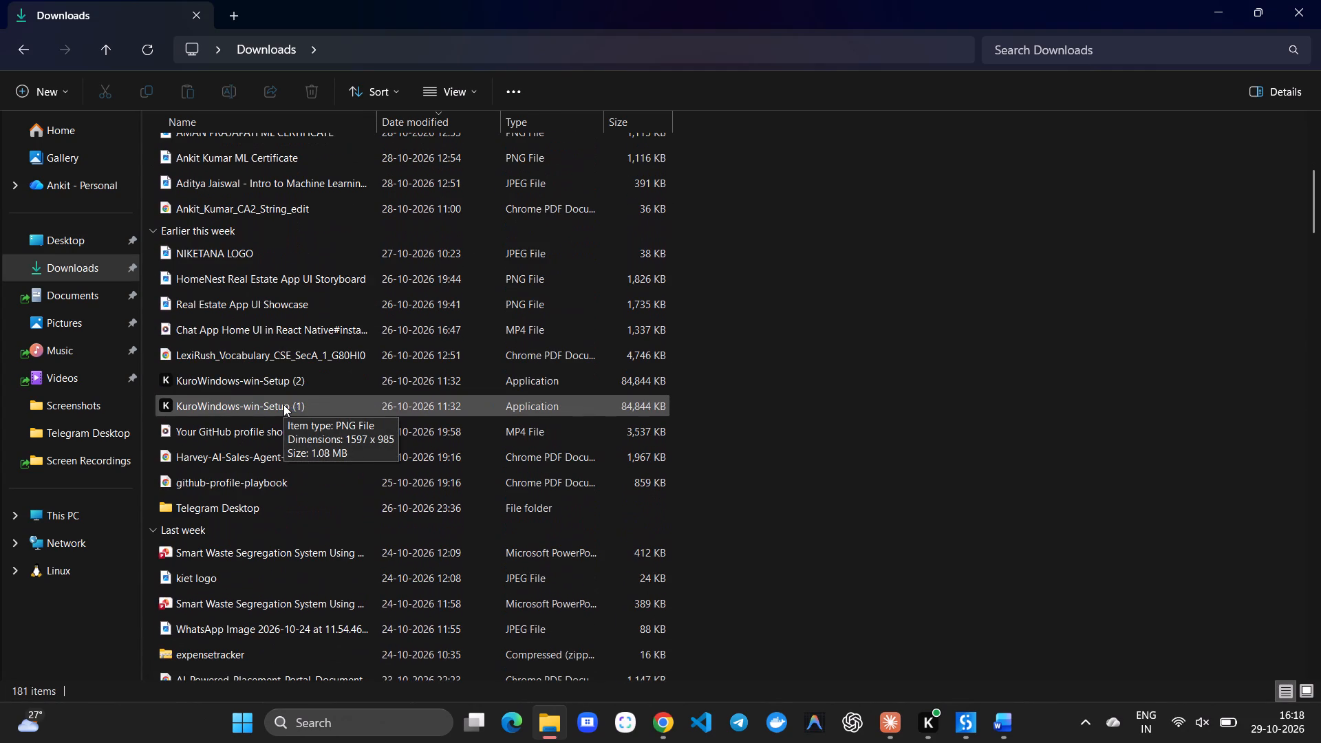
{"action": "scroll", "coordinate": [283, 405], "scroll_direction": "down", "scroll_amount": 3}
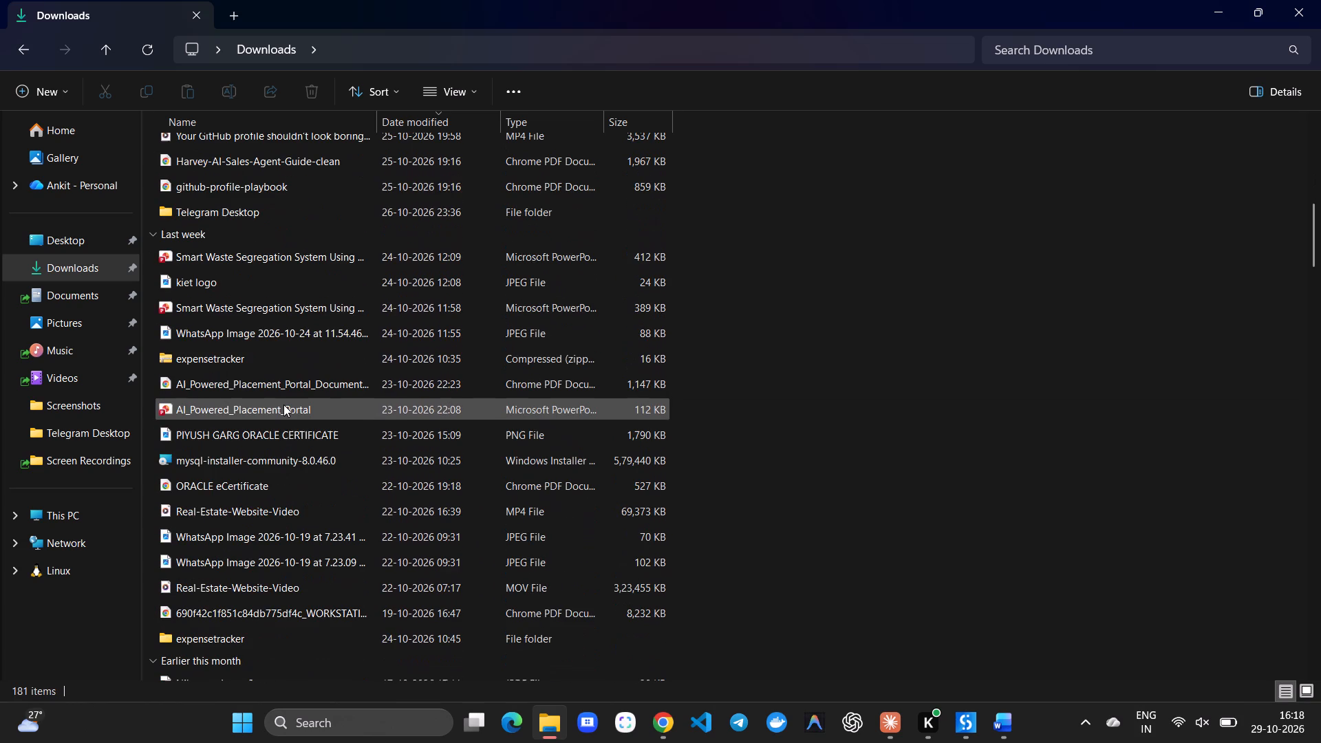
{"action": "scroll", "coordinate": [283, 405], "scroll_direction": "down", "scroll_amount": 3}
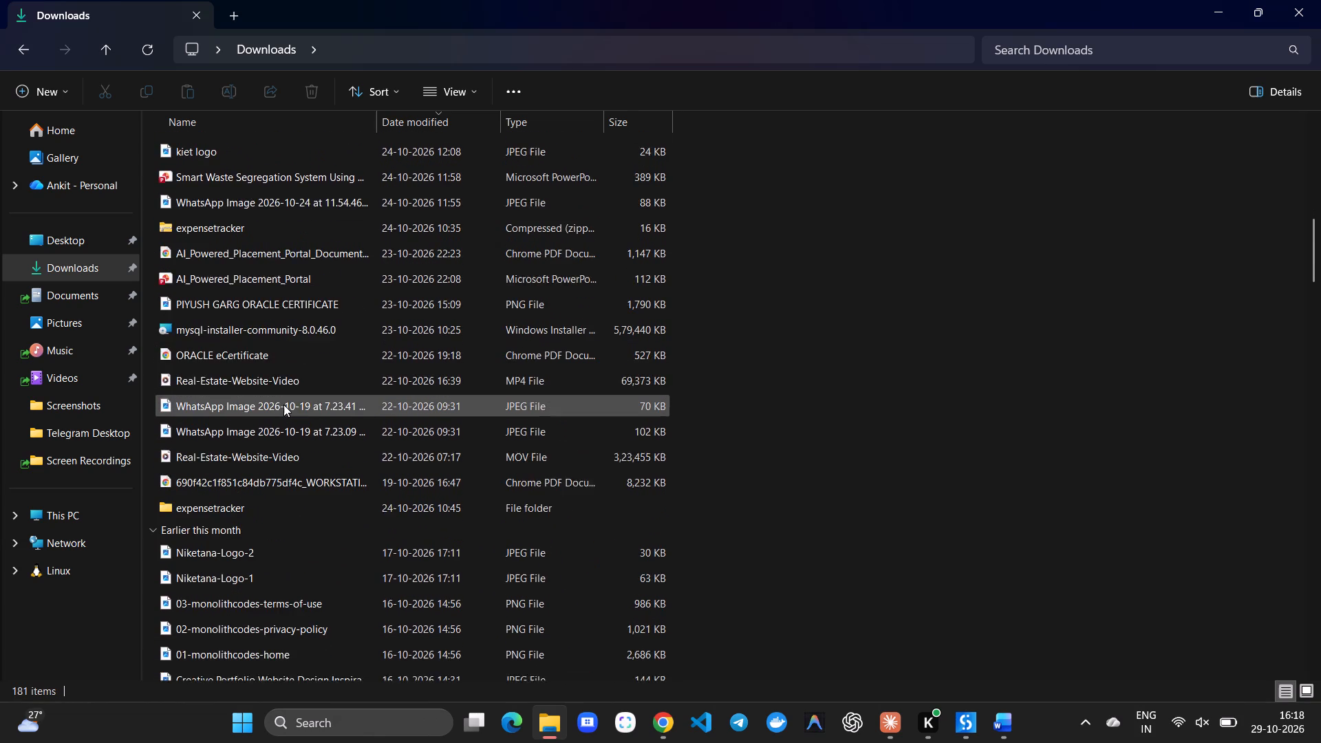
{"action": "scroll", "coordinate": [283, 405], "scroll_direction": "down", "scroll_amount": 3}
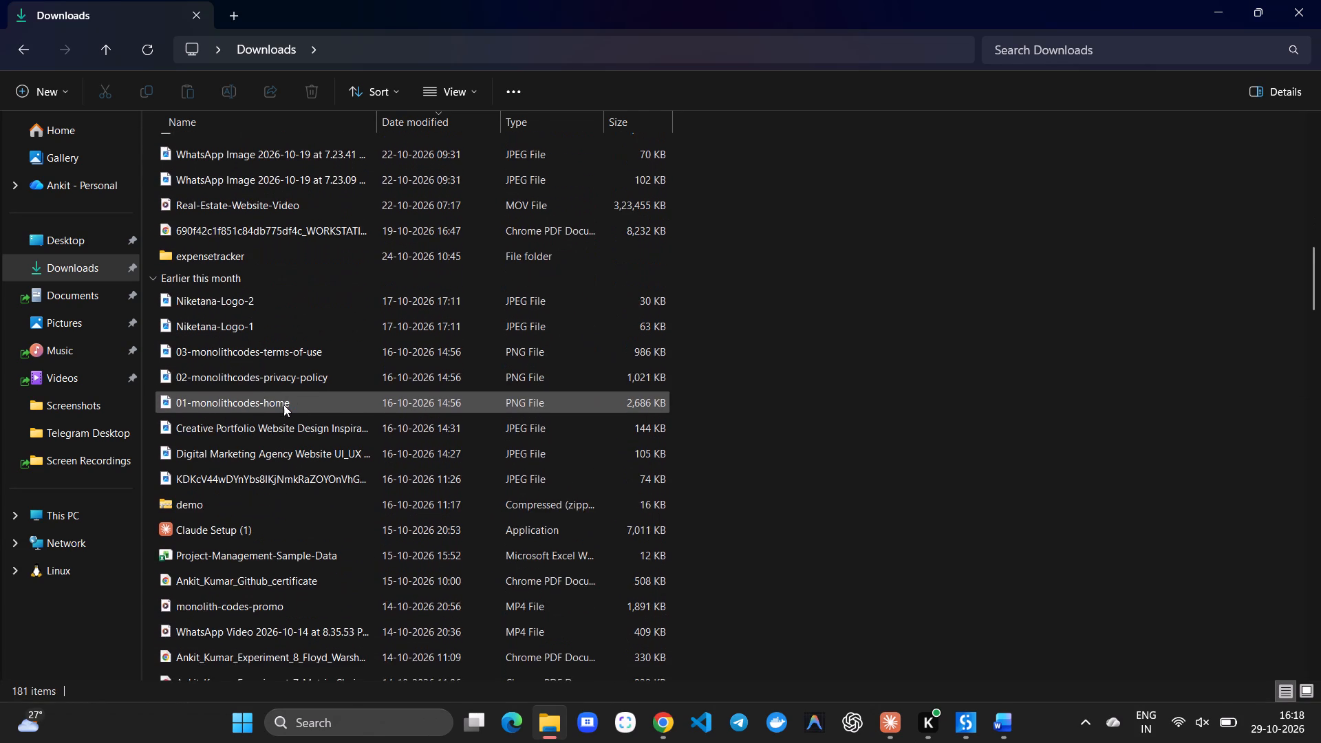
{"action": "scroll", "coordinate": [263, 484], "scroll_direction": "down", "scroll_amount": 2}
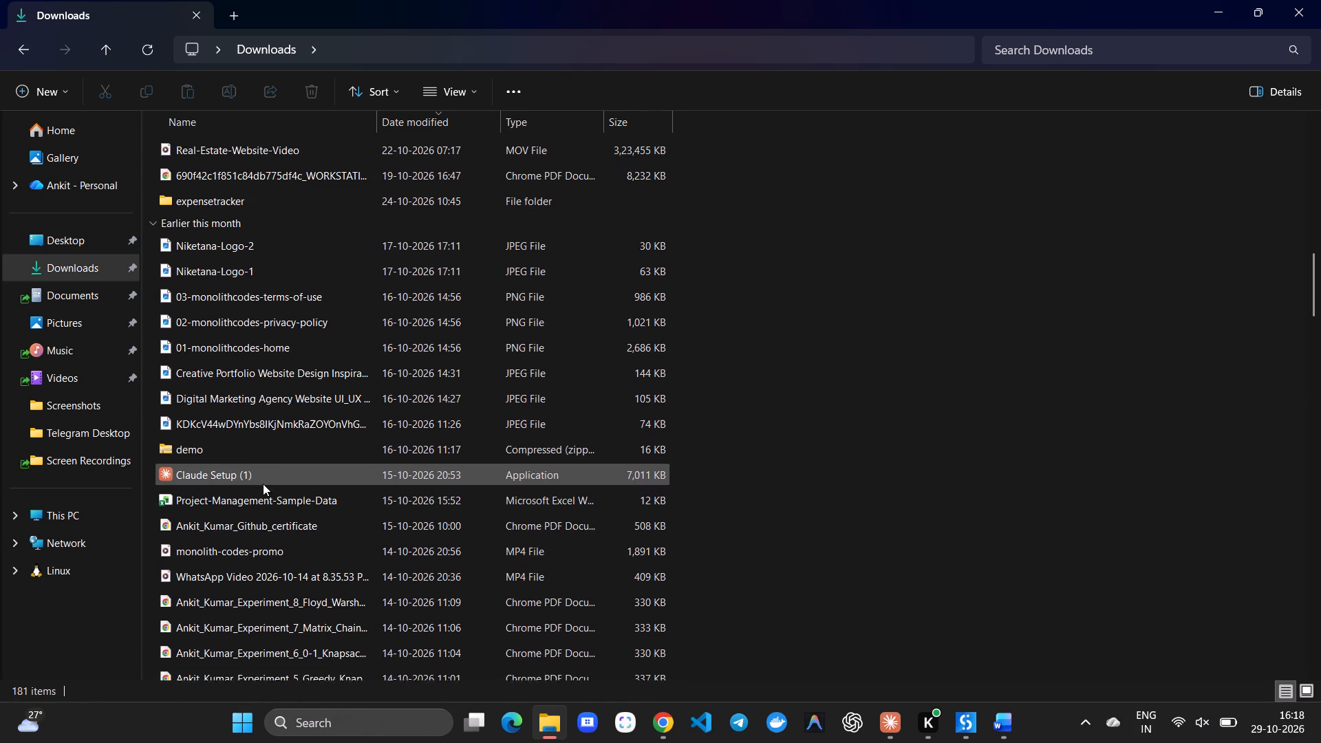
{"action": "scroll", "coordinate": [263, 484], "scroll_direction": "down", "scroll_amount": 4}
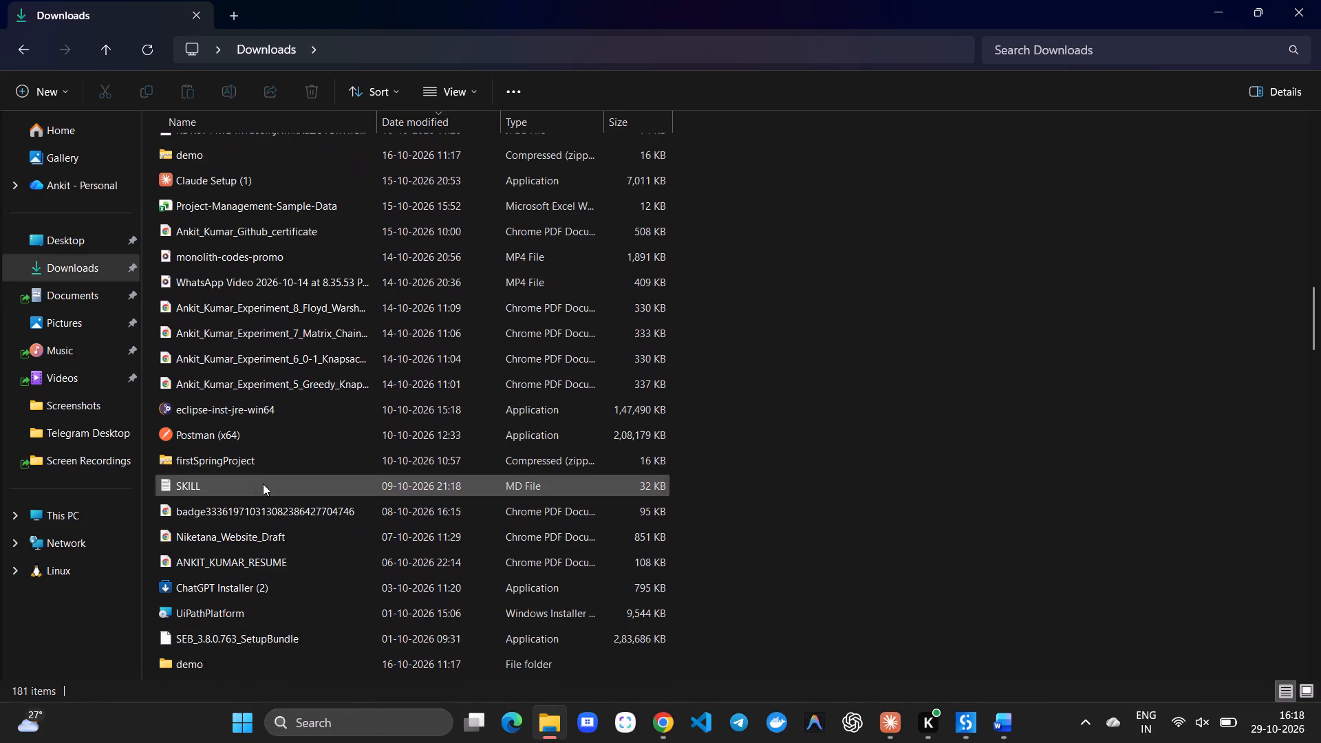
Open the badge PDF dated 08-10-2026 from Downloads and check the diploma's course name and issue date.
{"action": "double_click", "coordinate": [253, 507]}
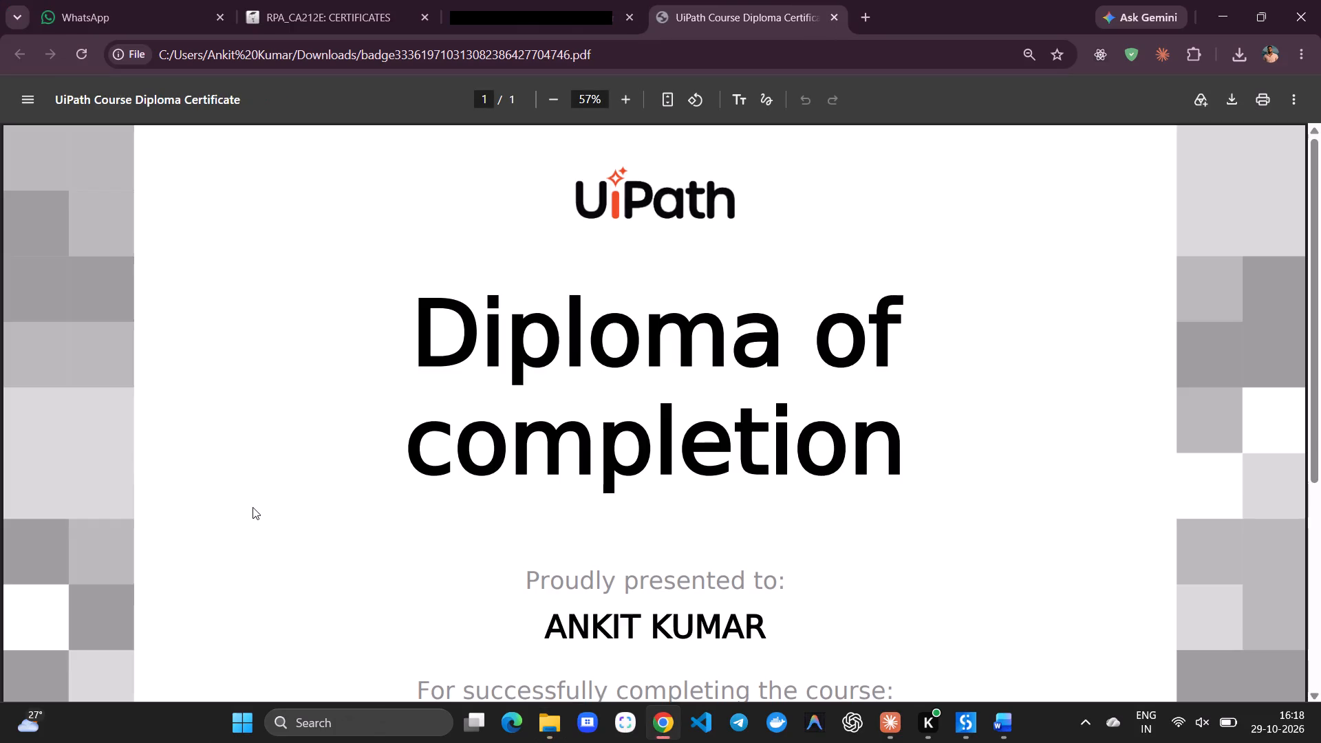
{"action": "scroll", "coordinate": [388, 572], "scroll_direction": "down", "scroll_amount": 3}
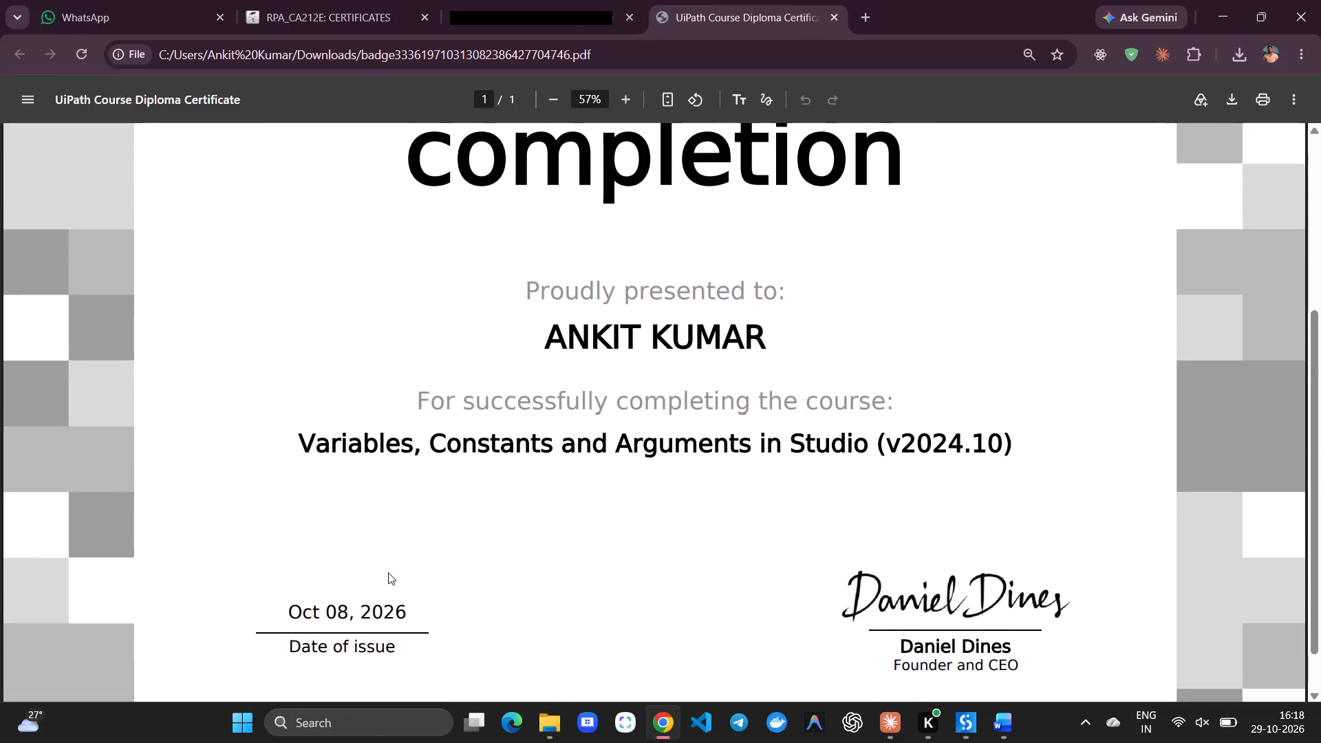
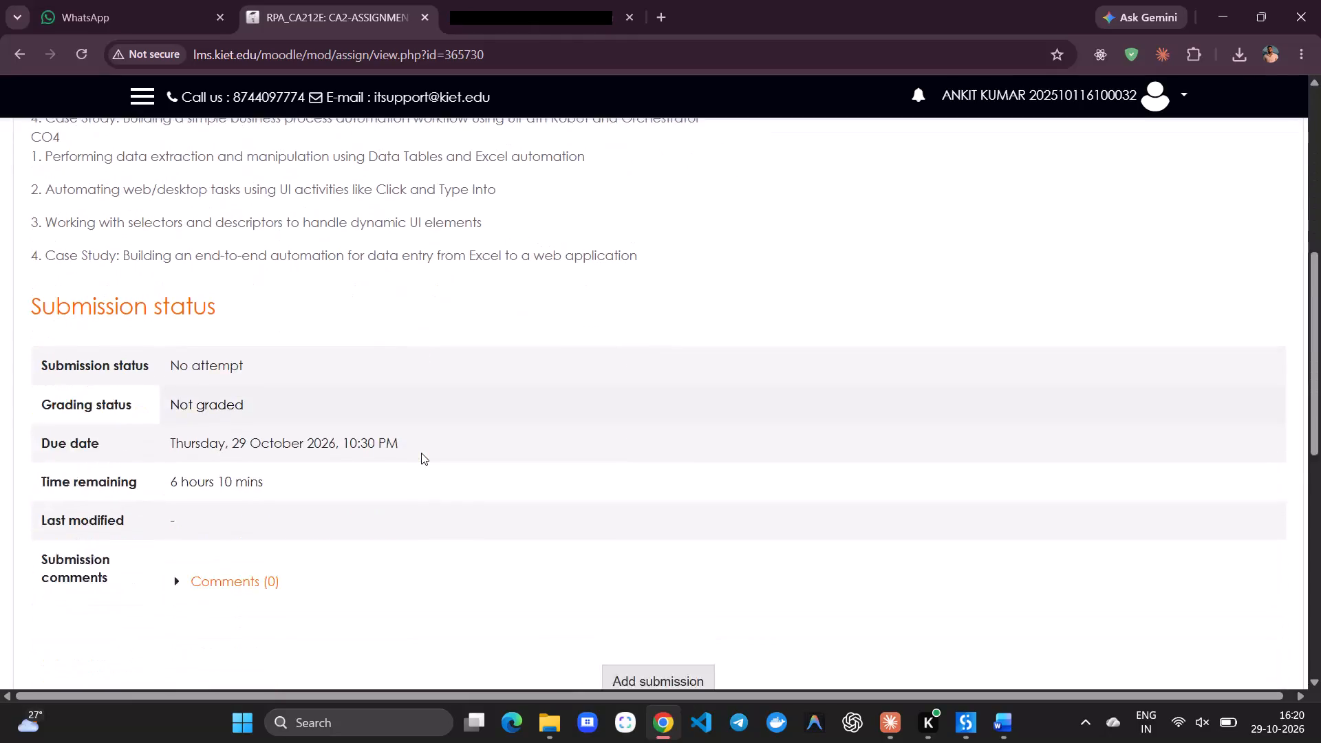
Add a submission to CA2-ASSIGNMENT and upload the ROBOTICS AGENTIC AUTOMATION CA2 ASSIGNMENT PDF from Downloads, saved under that same name.
{"action": "left_click", "coordinate": [665, 438]}
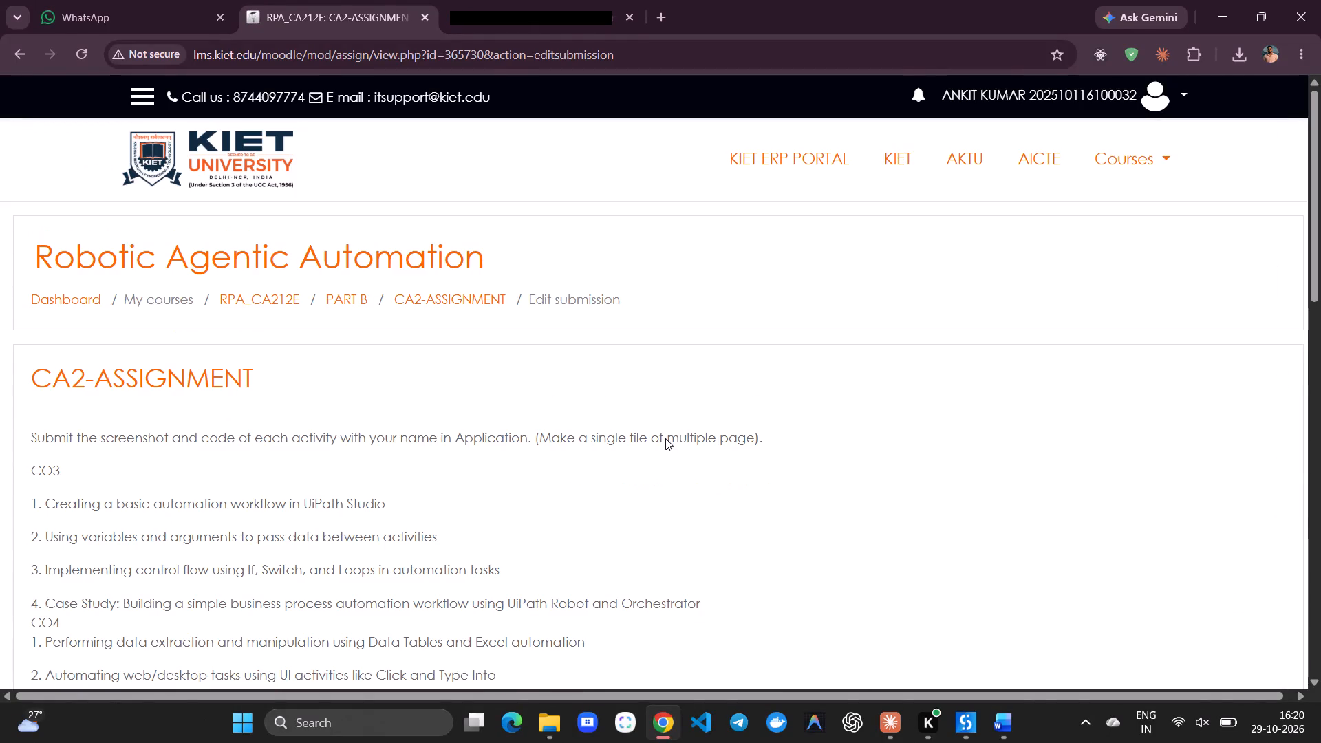
{"action": "scroll", "coordinate": [449, 411], "scroll_direction": "down", "scroll_amount": 3}
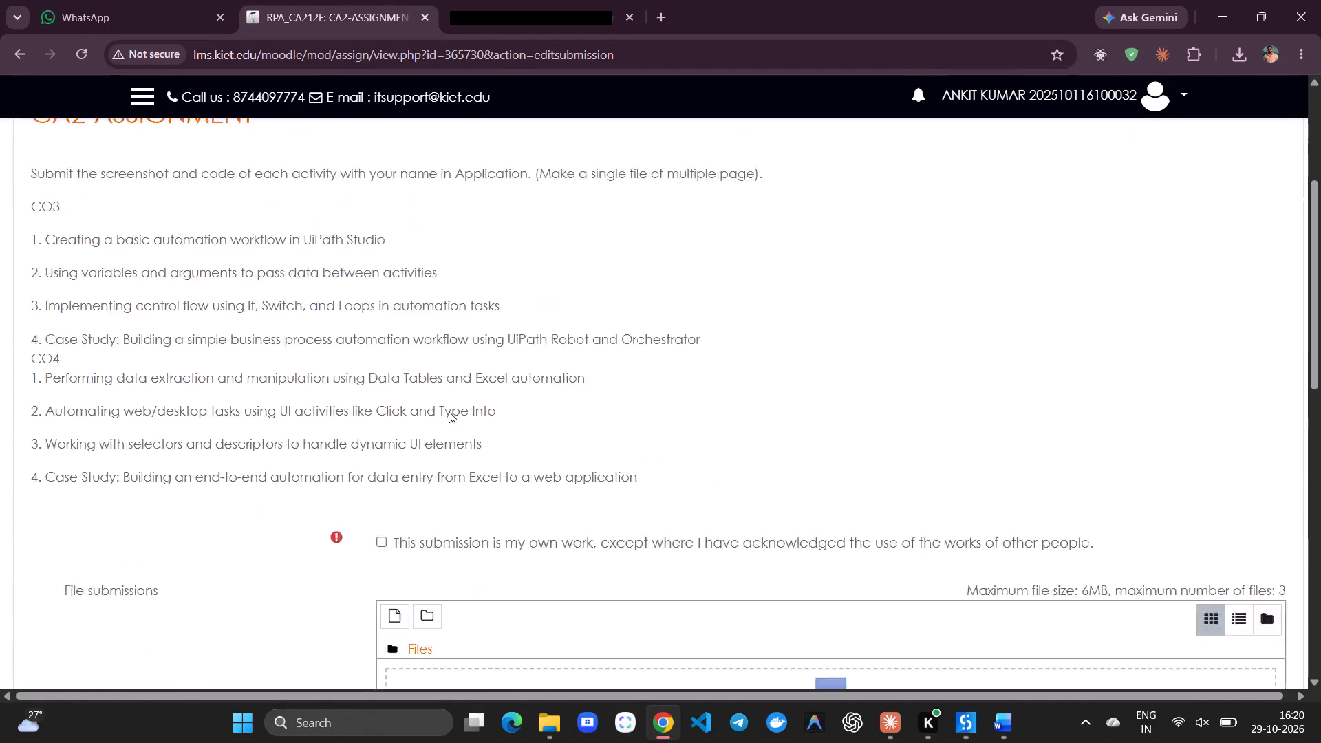
{"action": "left_click", "coordinate": [396, 455]}
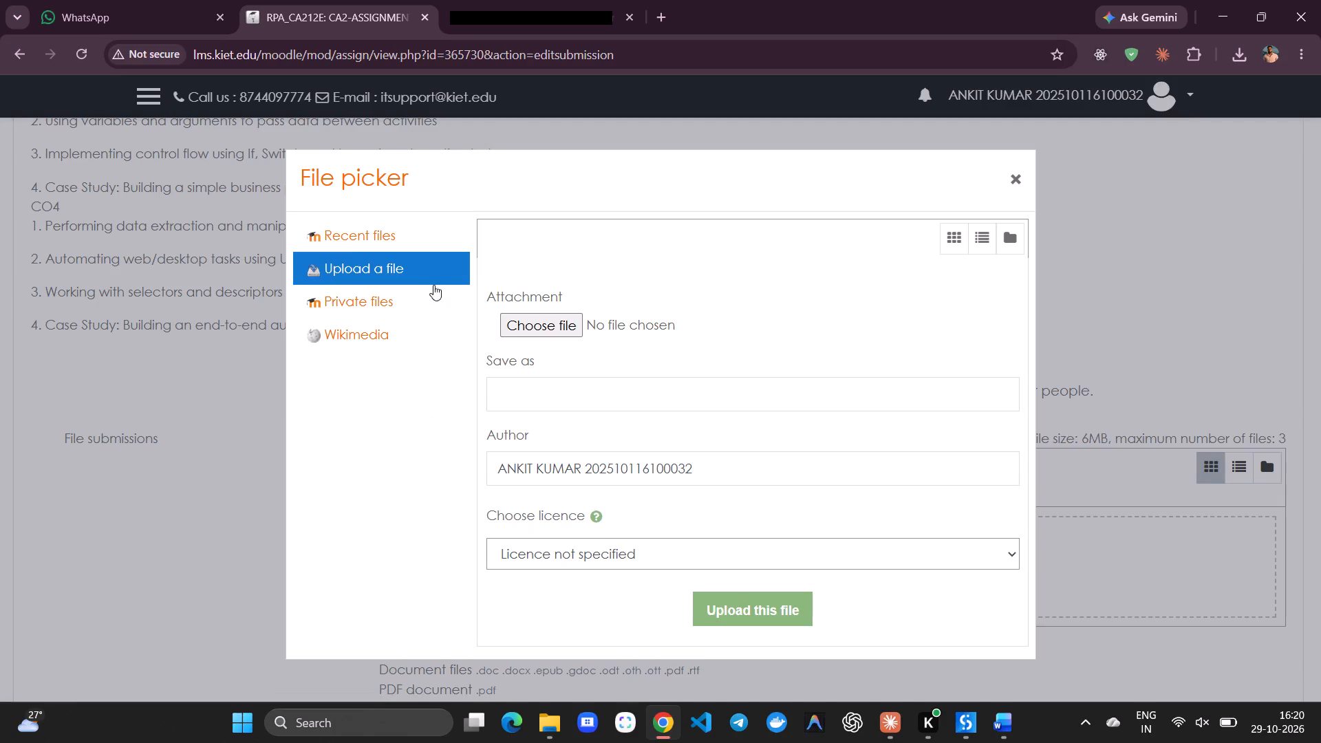
{"action": "left_click", "coordinate": [554, 345]}
{"action": "left_click", "coordinate": [563, 332]}
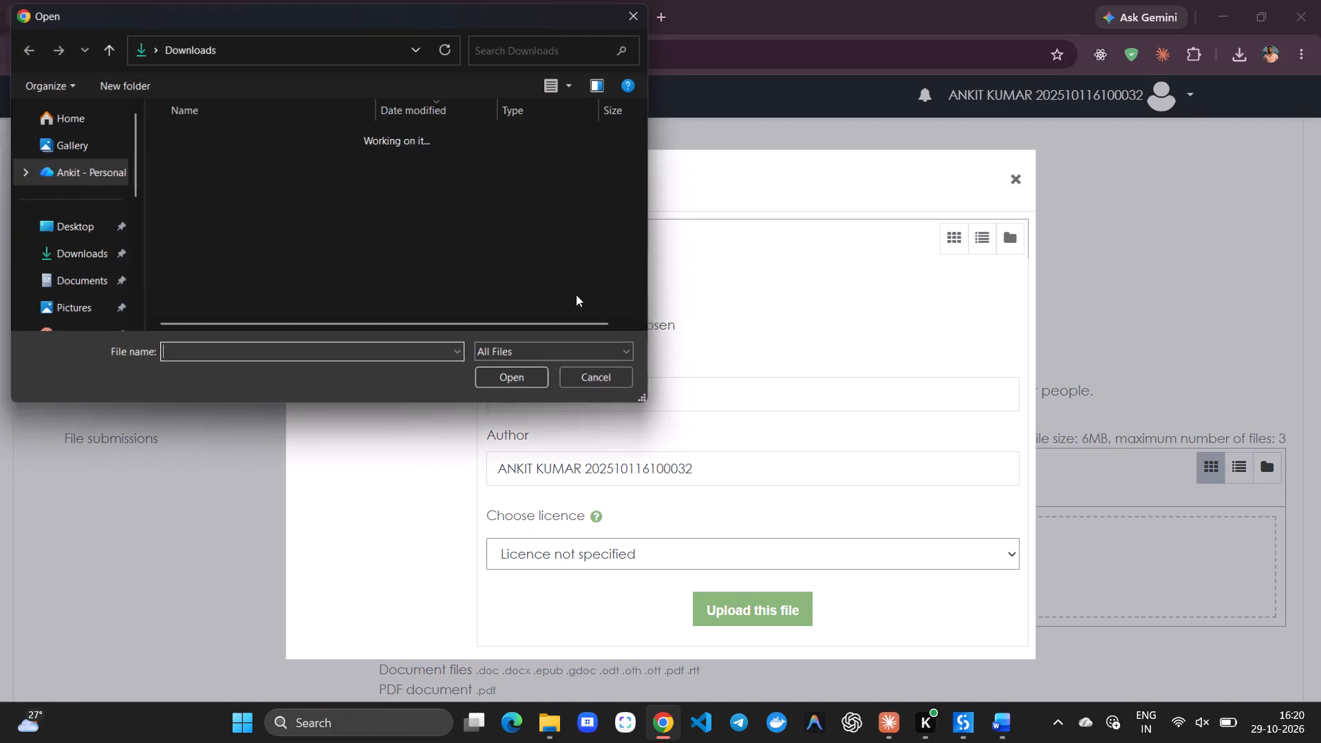
{"action": "left_click", "coordinate": [245, 163]}
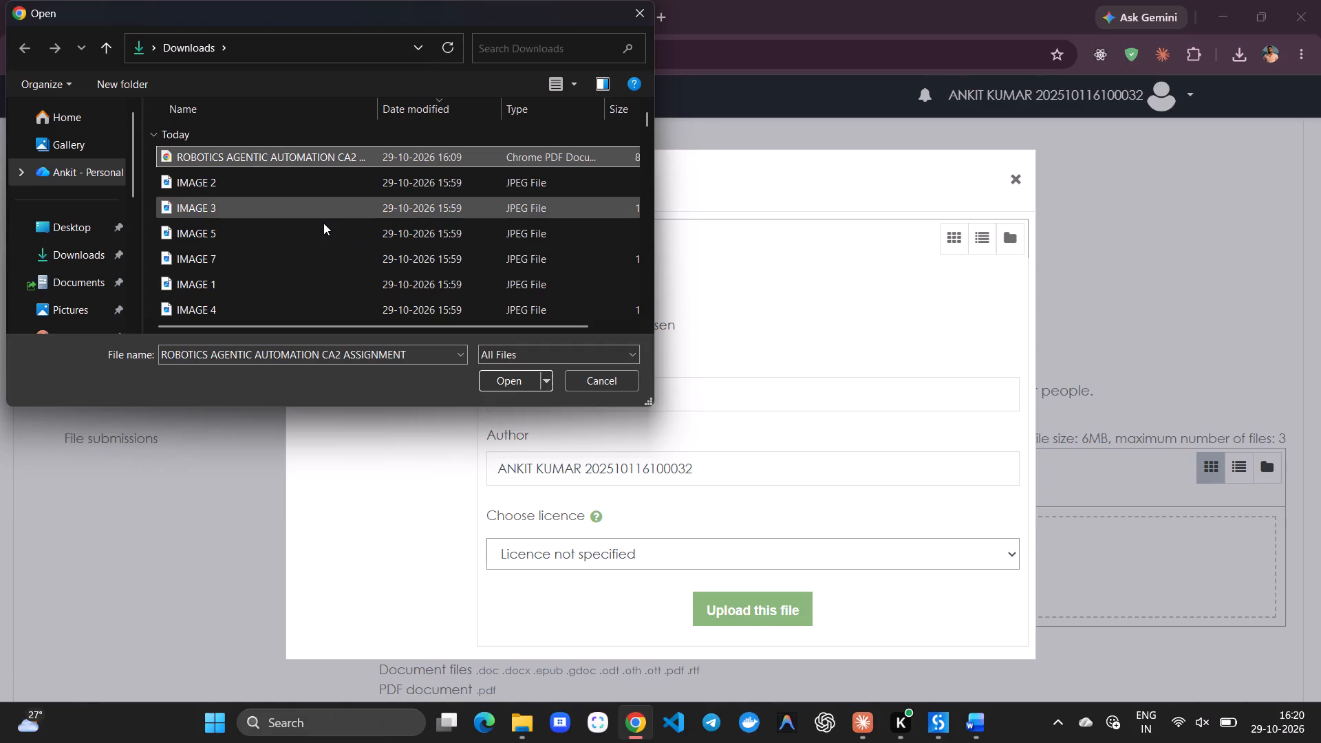
{"action": "left_click_drag", "start_coordinate": [412, 349], "coordinate": [182, 354]}
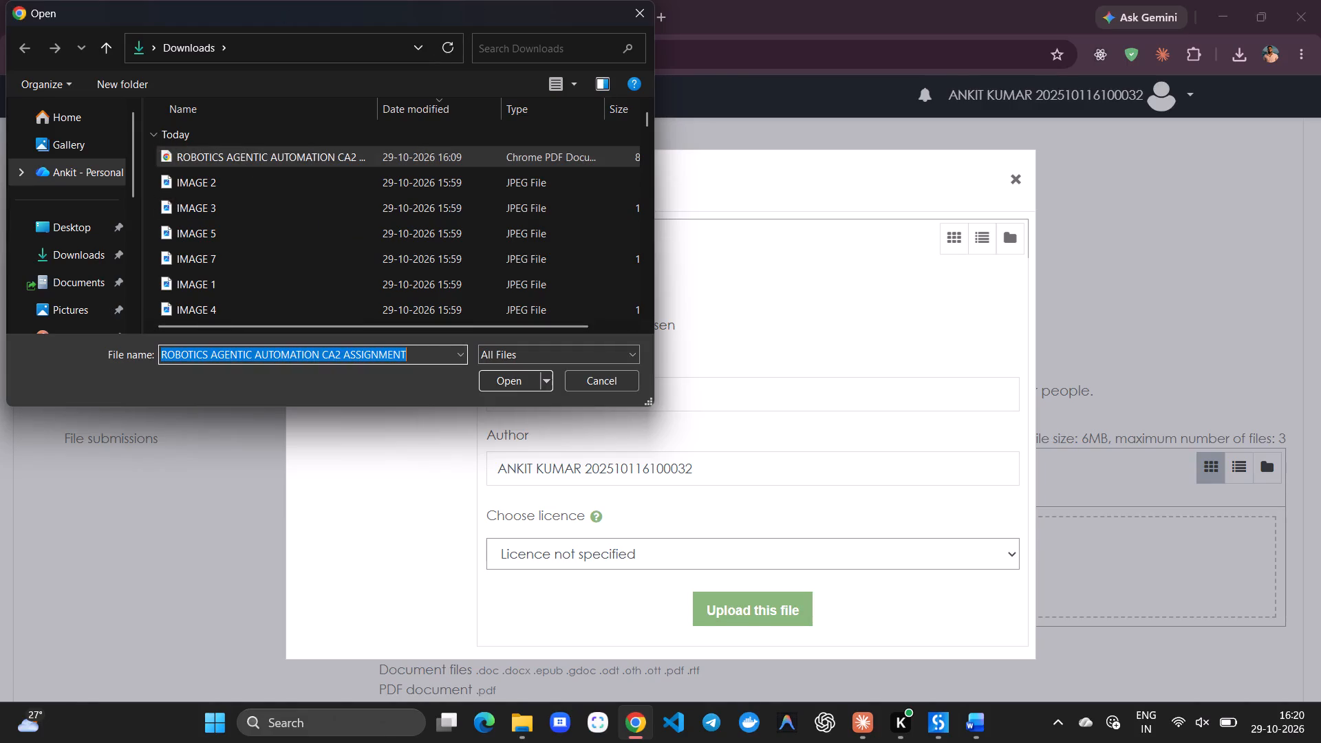
{"action": "left_click_drag", "start_coordinate": [182, 354], "coordinate": [175, 354]}
{"action": "key", "text": "ctrl+c"}
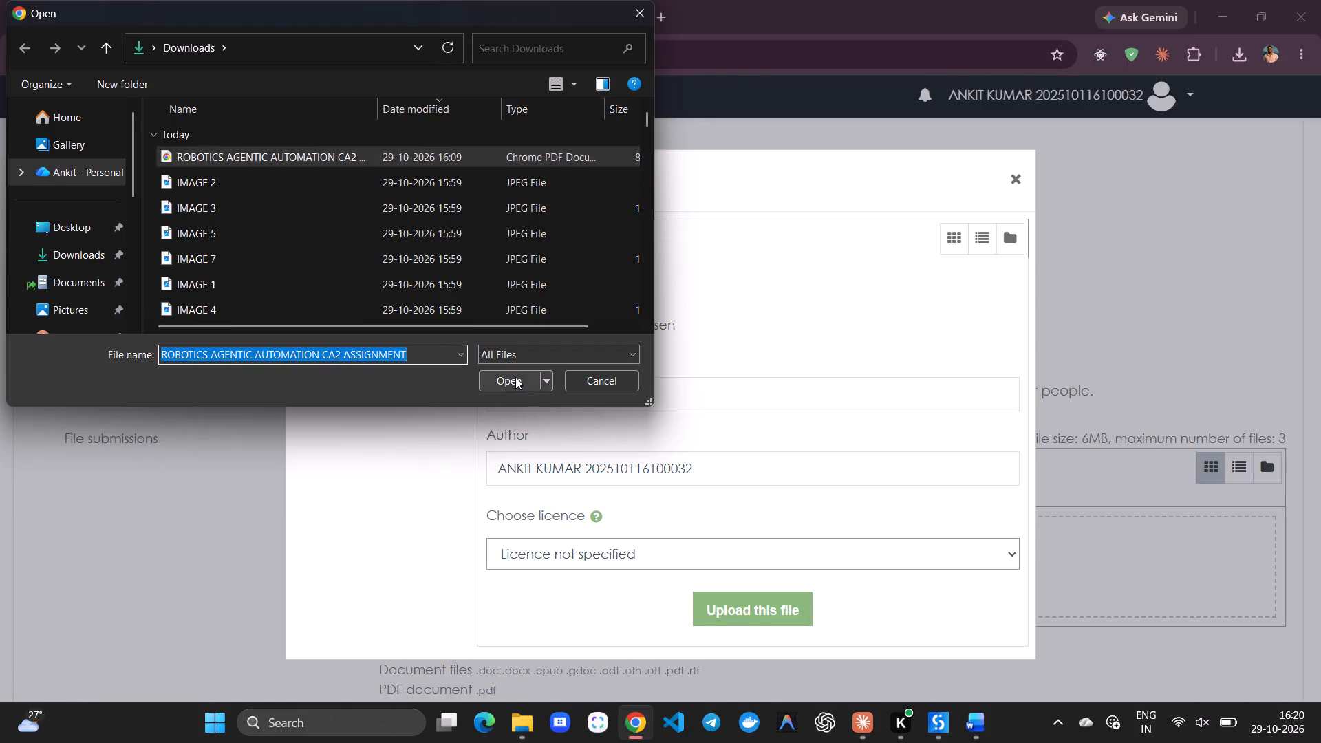
{"action": "left_click", "coordinate": [515, 377]}
{"action": "left_click", "coordinate": [604, 398]}
{"action": "key", "text": "ctrl+v"}
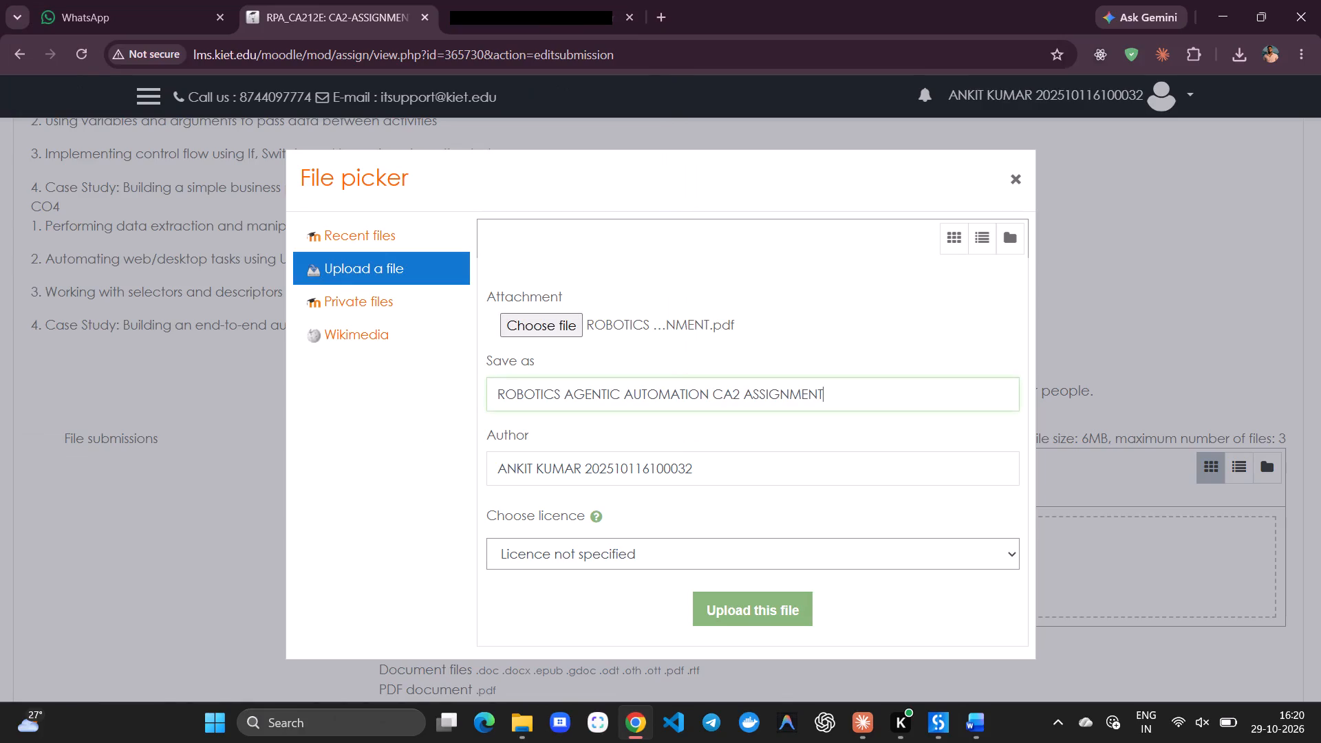
{"action": "left_click", "coordinate": [765, 612]}
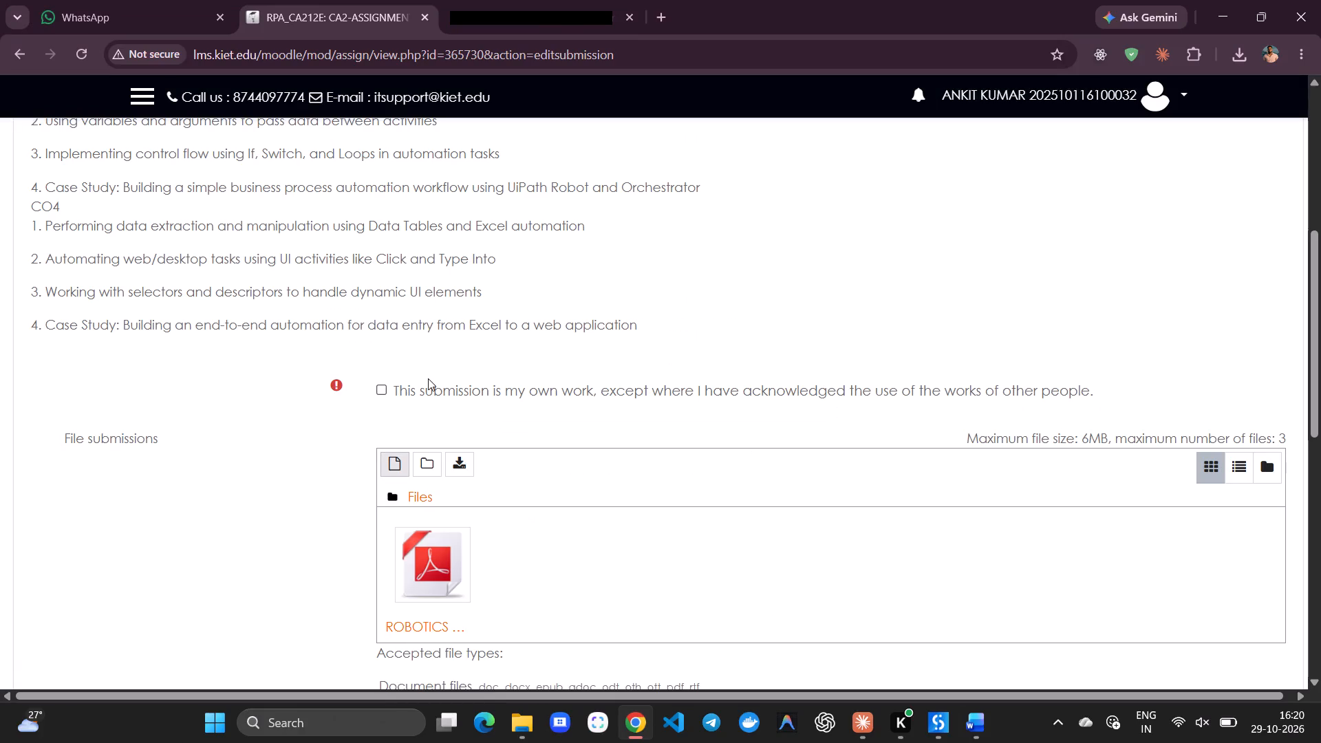
Accept the statement that the submission is your own work and save the assignment submission.
{"action": "left_click", "coordinate": [380, 386]}
{"action": "scroll", "coordinate": [631, 409], "scroll_direction": "down", "scroll_amount": 1}
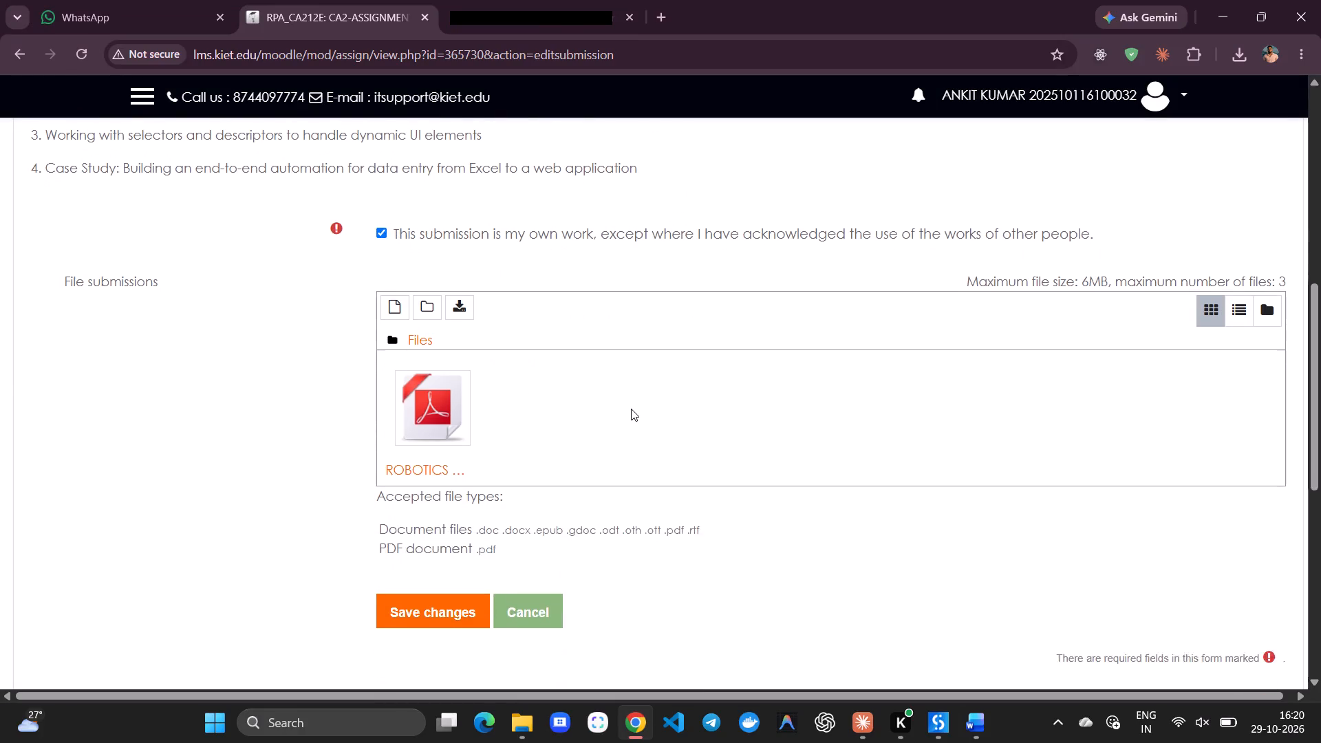
{"action": "scroll", "coordinate": [631, 409], "scroll_direction": "down", "scroll_amount": 1}
{"action": "left_click", "coordinate": [442, 524]}
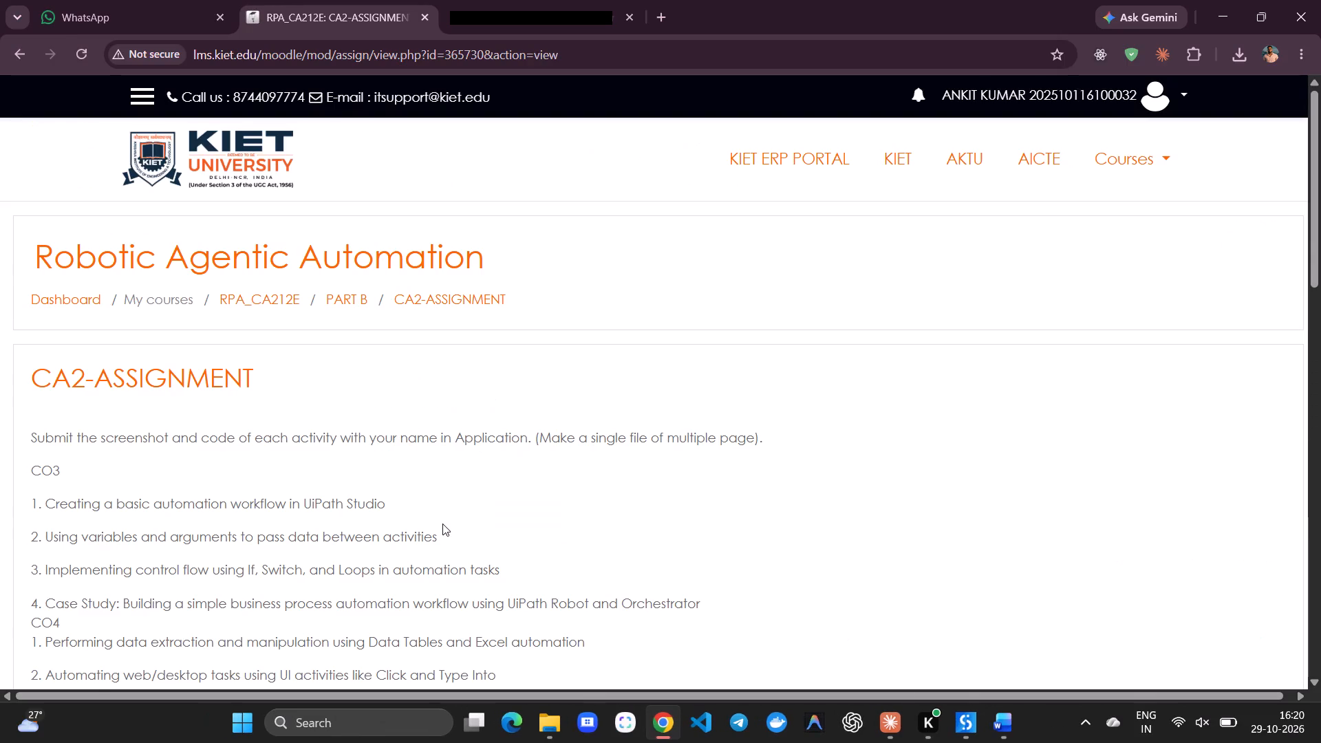
Look over the saved CA2-ASSIGNMENT submission page and go back through the previously visited LMS pages.
{"action": "scroll", "coordinate": [590, 450], "scroll_direction": "down", "scroll_amount": 1}
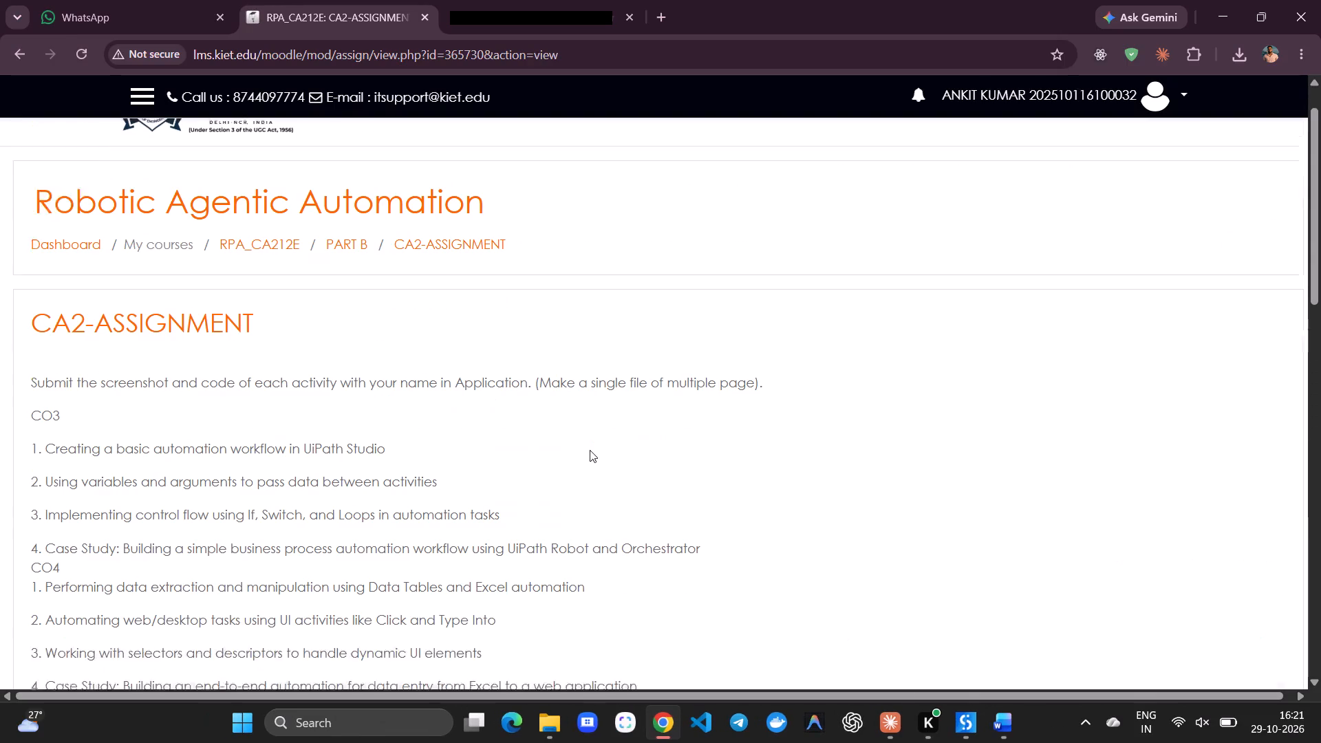
{"action": "scroll", "coordinate": [590, 450], "scroll_direction": "down", "scroll_amount": 4}
{"action": "scroll", "coordinate": [590, 450], "scroll_direction": "up", "scroll_amount": 8}
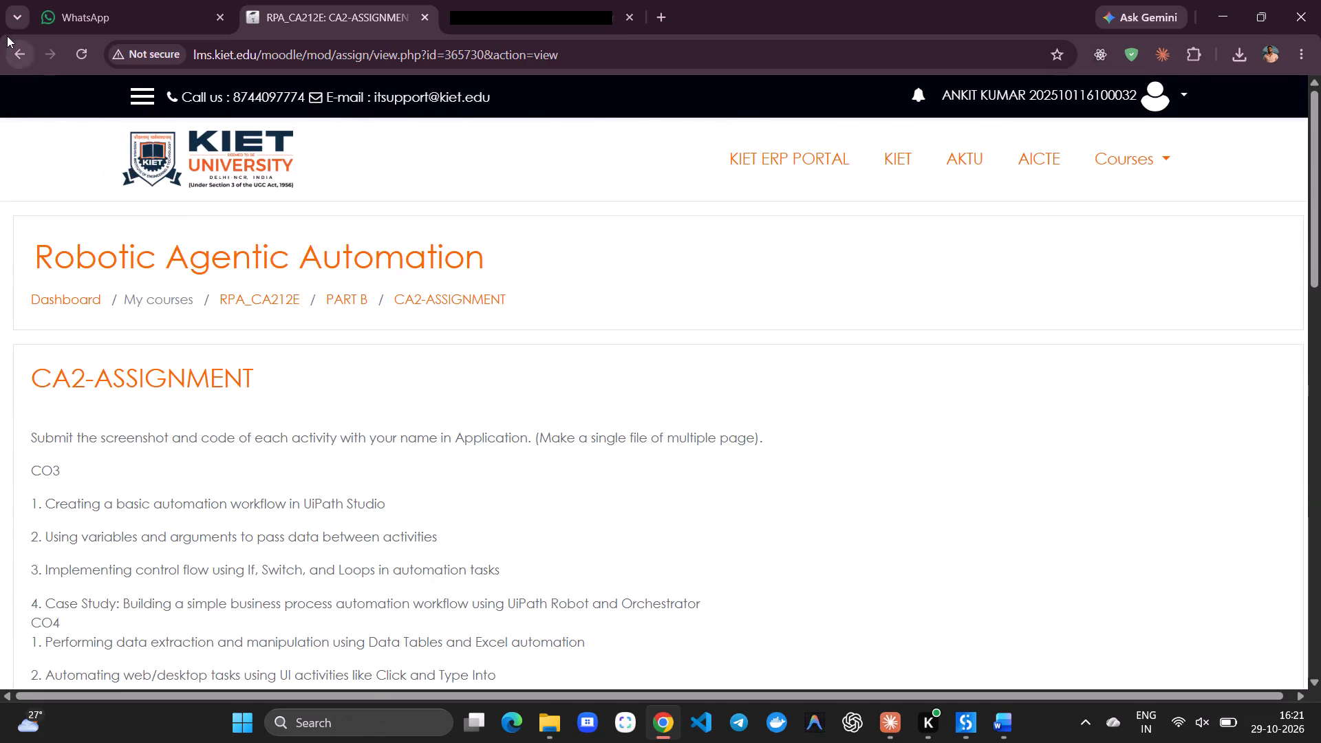
{"action": "left_click", "coordinate": [8, 52]}
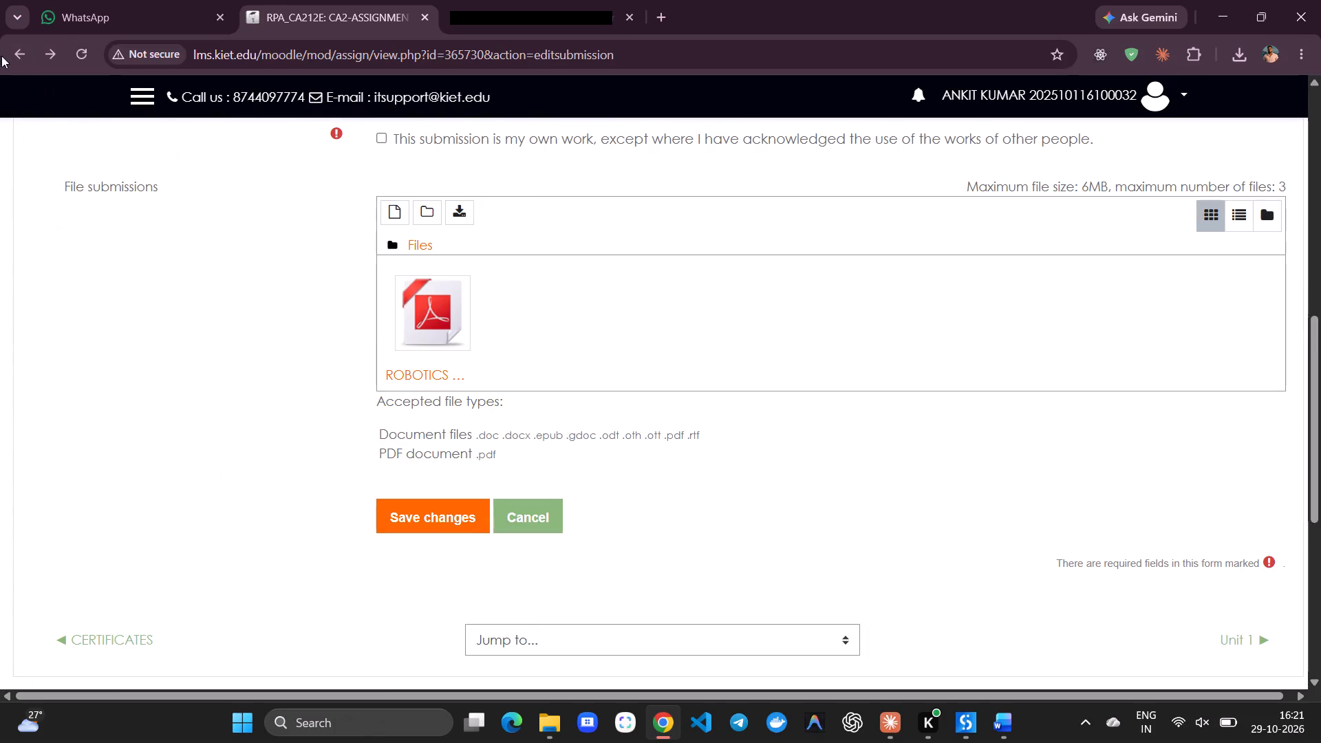
{"action": "left_click", "coordinate": [12, 56]}
{"action": "left_click", "coordinate": [12, 56]}
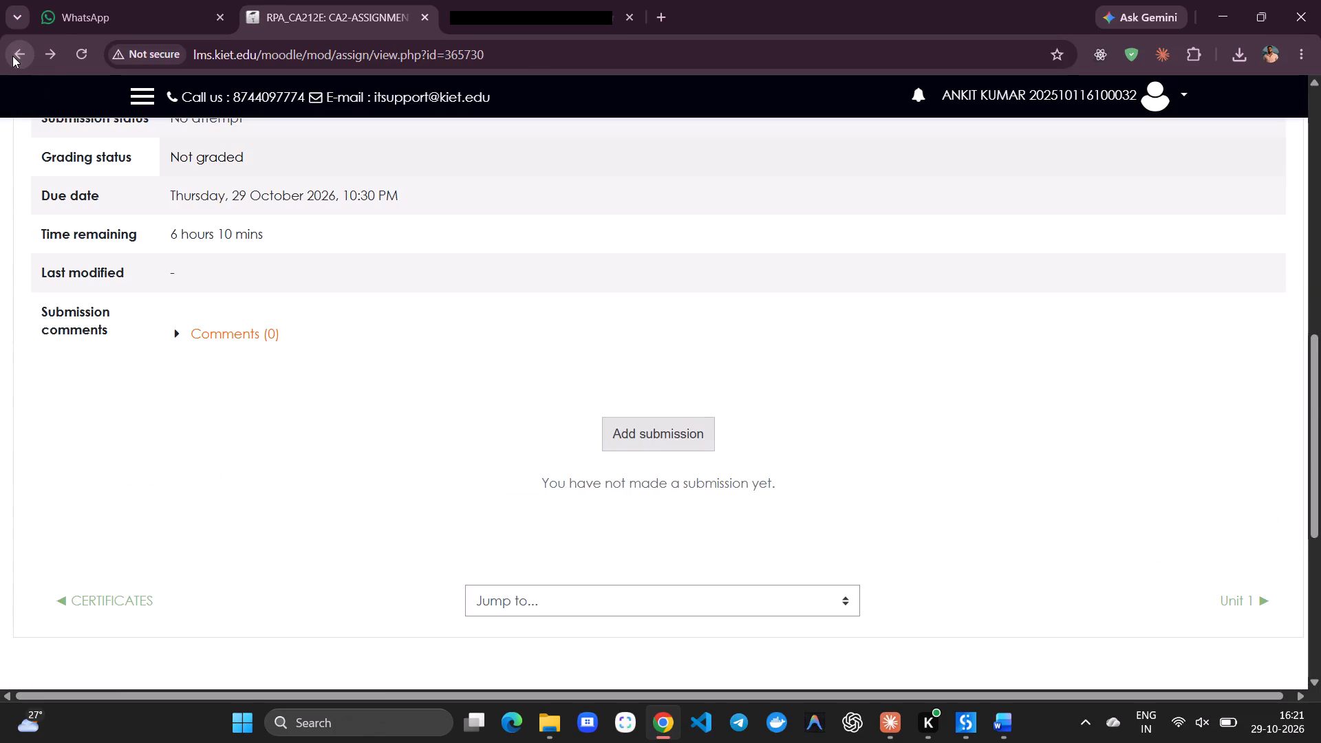